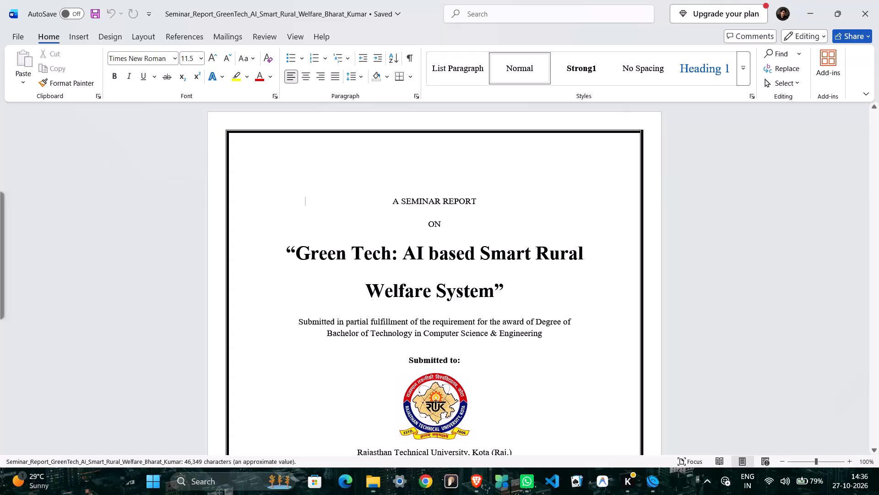
Replace the supervisor's name after "Er." under "Under the supervision of" on the cover page with the new supervisor's full name.
scroll(412, 267, "down", 4)
scroll(412, 267, "up", 4)
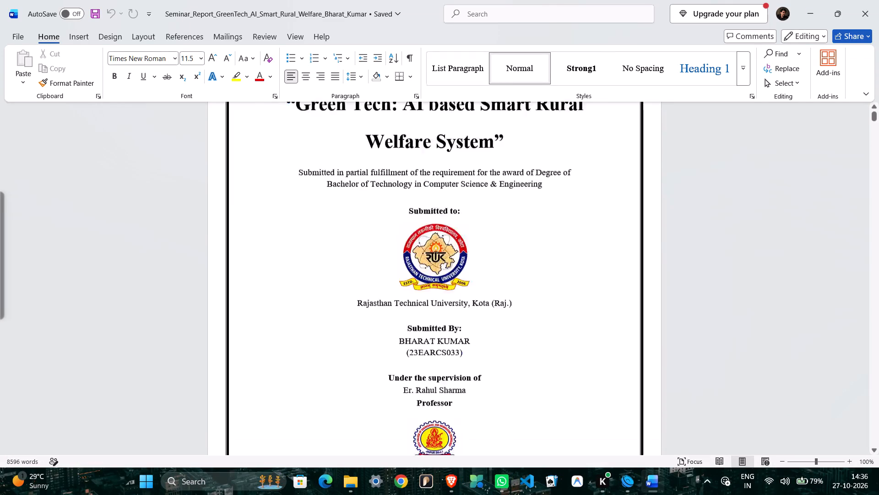
scroll(412, 267, "down", 1)
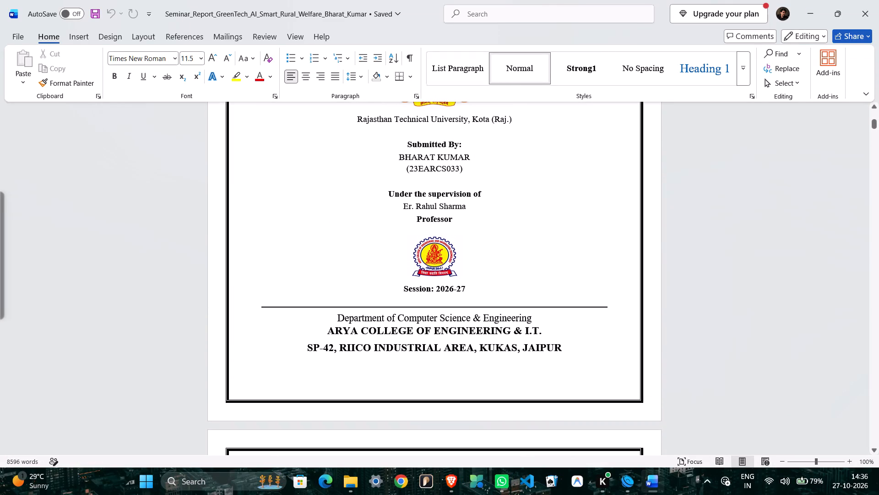
left_click(471, 208)
key("BackSpace")
key("BackSpace")
key("BackSpace")
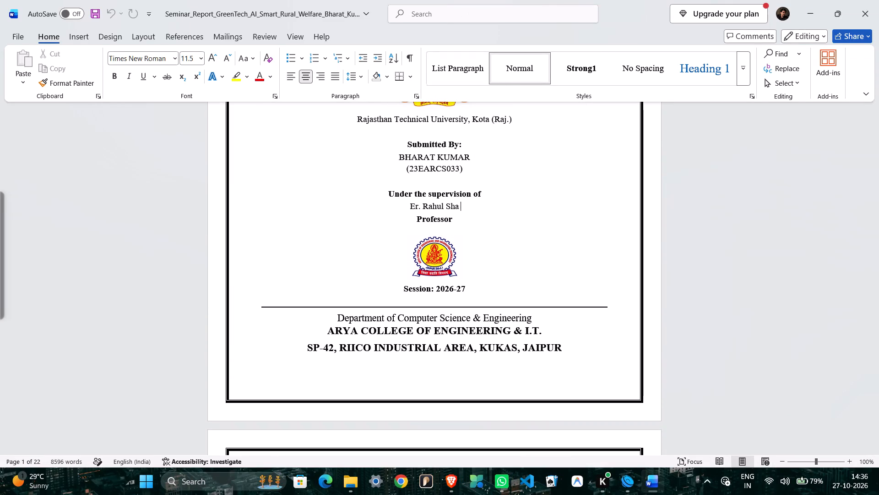
key("BackSpace")
key("BackSpace")
key("BackSpace")
key("BackSpace")
key("BackSpace")
key("BackSpace")
key("BackSpace")
key("BackSpace")
key("BackSpace")
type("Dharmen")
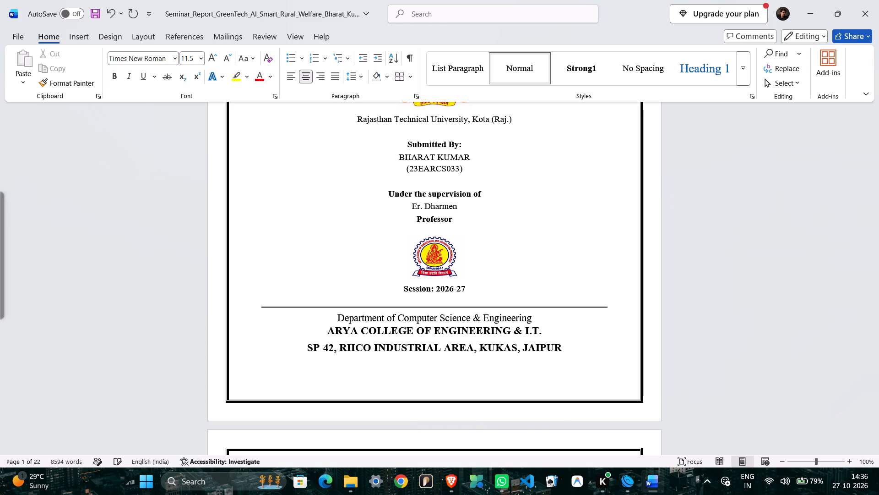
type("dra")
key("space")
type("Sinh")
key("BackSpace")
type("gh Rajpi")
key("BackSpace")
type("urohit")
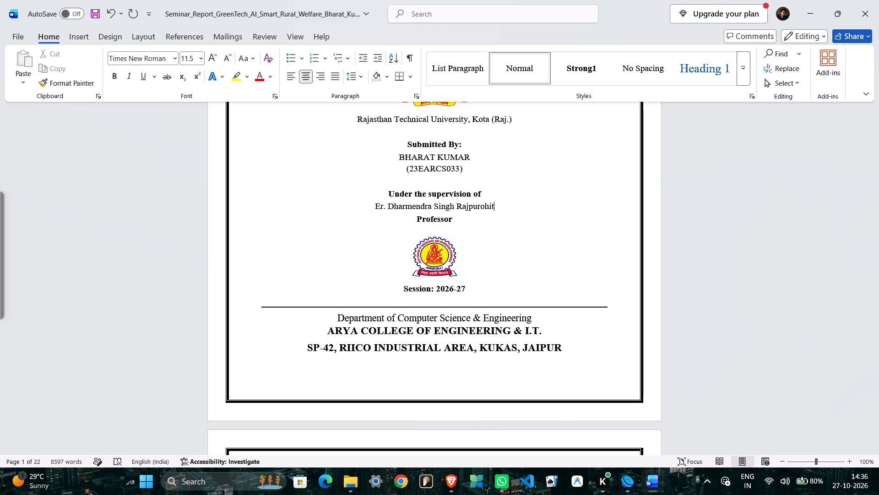
Save the edited GreenTech AI Smart Rural Welfare seminar report and close the document.
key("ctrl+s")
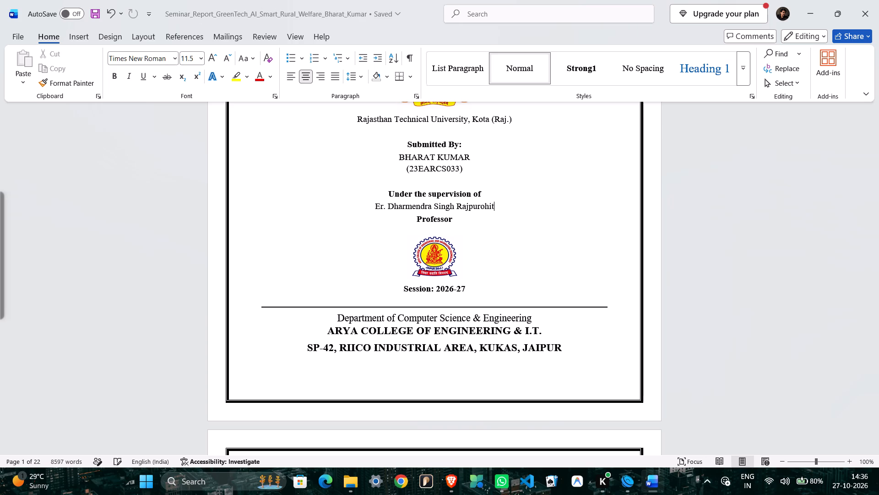
left_click(878, 0)
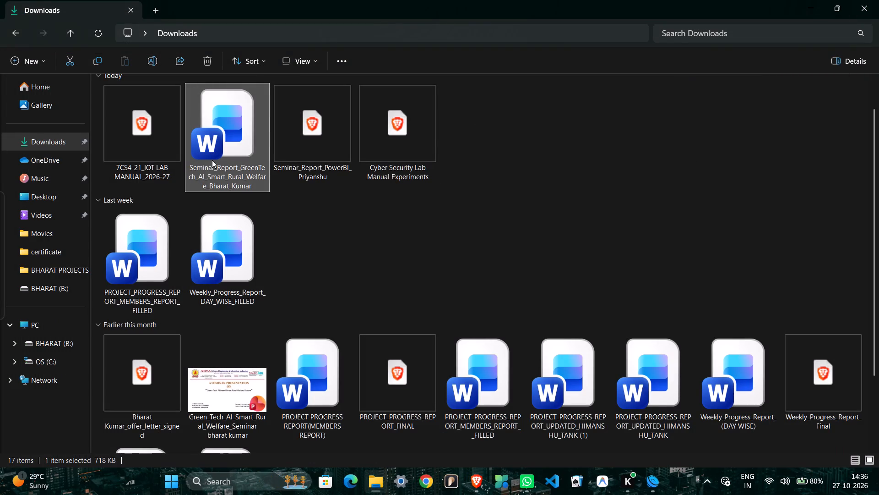
Switch to File Explorer and pick up the GreenTech seminar report Word file in the Downloads folder.
left_click(212, 160)
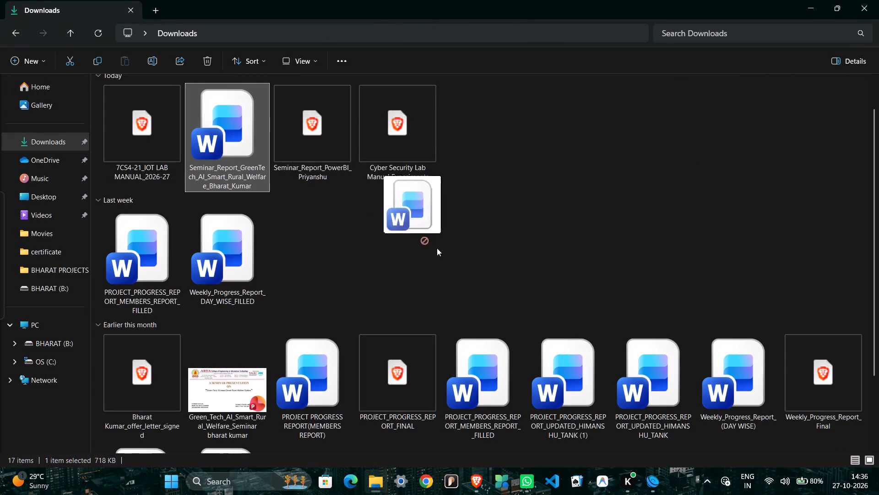
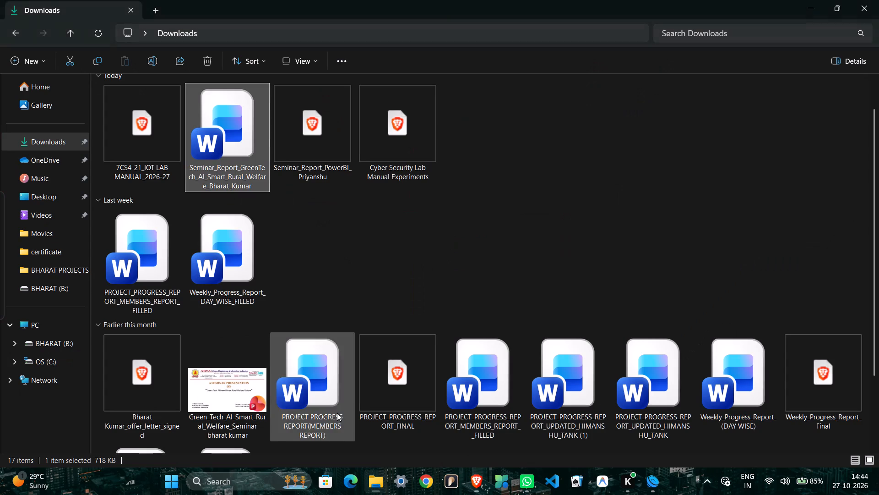
Open the GreenTech AI Smart Rural Welfare seminar report Word file from the Downloads folder.
double_click(212, 150)
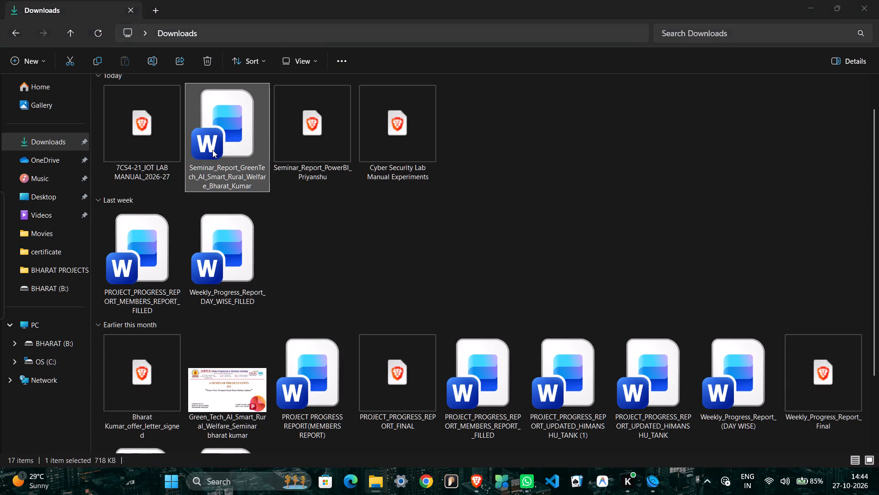
Delete the professor's name after "Er." in the first paragraph of the Acknowledgement page.
scroll(429, 302, "down", 5)
scroll(429, 302, "up", 1)
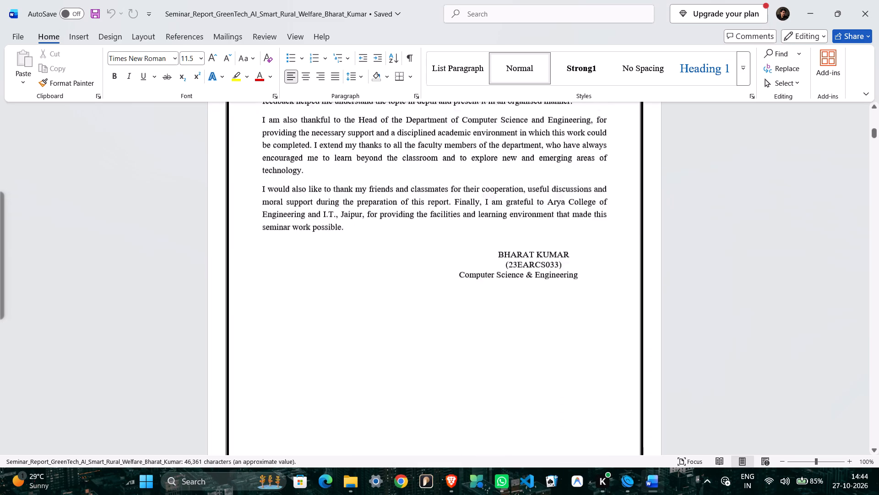
scroll(429, 302, "up", 1)
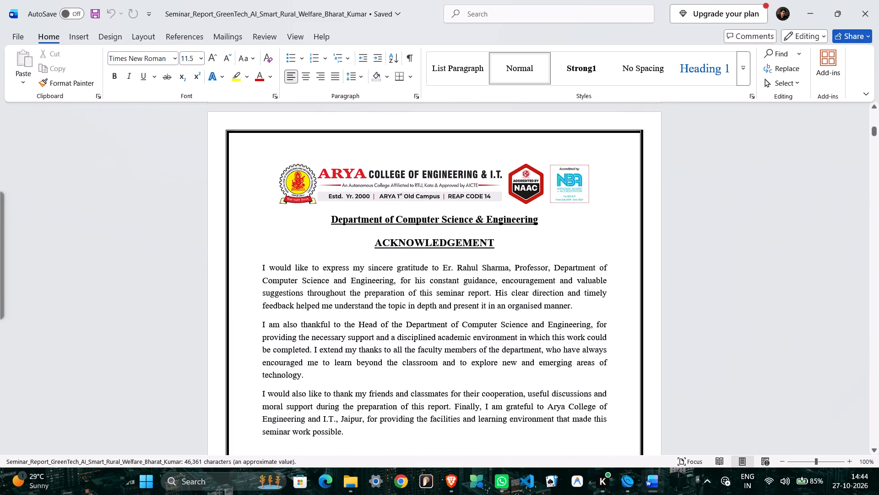
left_click(505, 267)
key("Right")
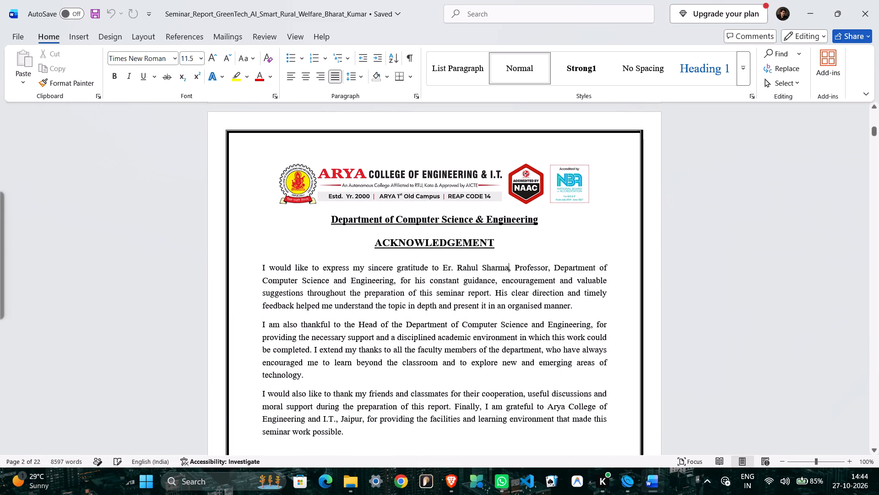
key("BackSpace")
key("BackSpace")
key("BackSpace")
key("BackSpace")
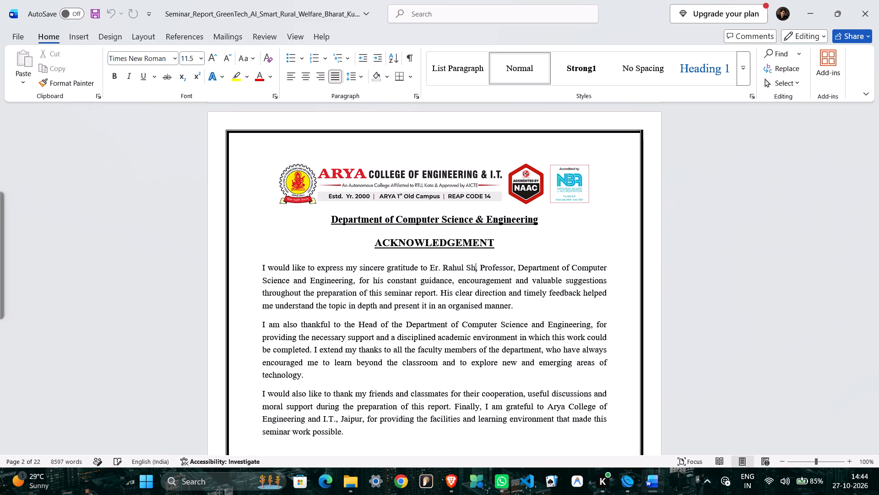
key("BackSpace")
key("BackSpace")
key("BackSpace")
key("BackSpace")
key("BackSpace")
key("BackSpace")
key("BackSpace")
key("BackSpace")
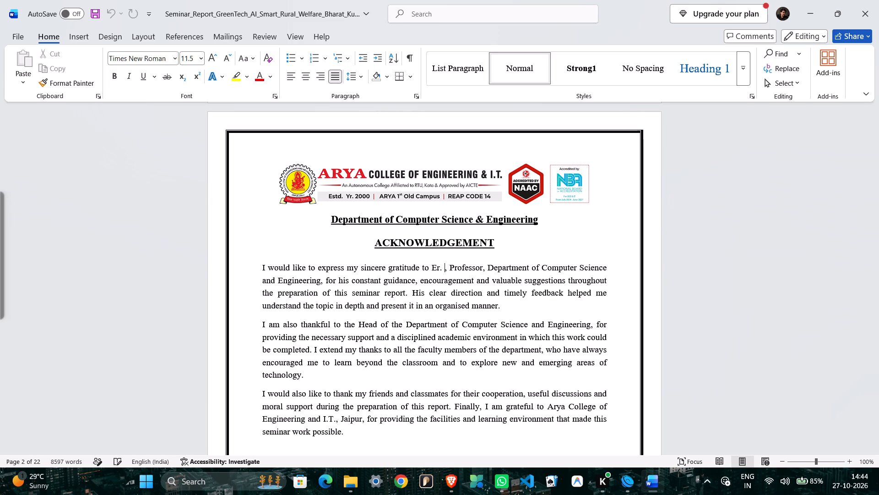
Copy the supervisor's name from the cover page and paste it after "Er." in the Acknowledgement, replacing the leftover comma.
scroll(505, 267, "up", 1)
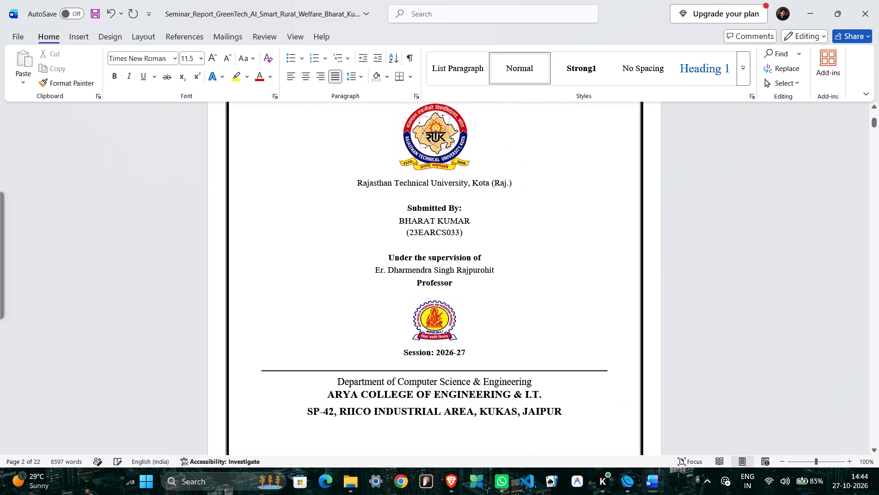
left_click_drag(494, 269, 411, 268)
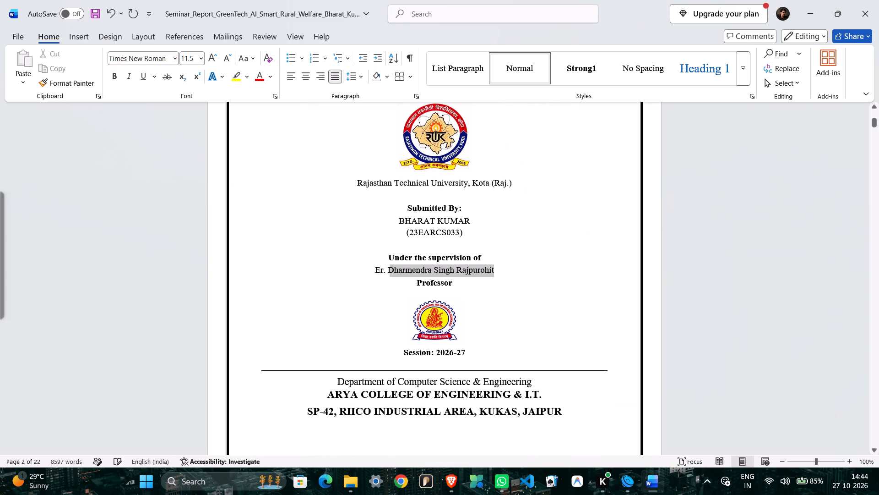
left_click_drag(411, 268, 416, 263)
key("ctrl+c")
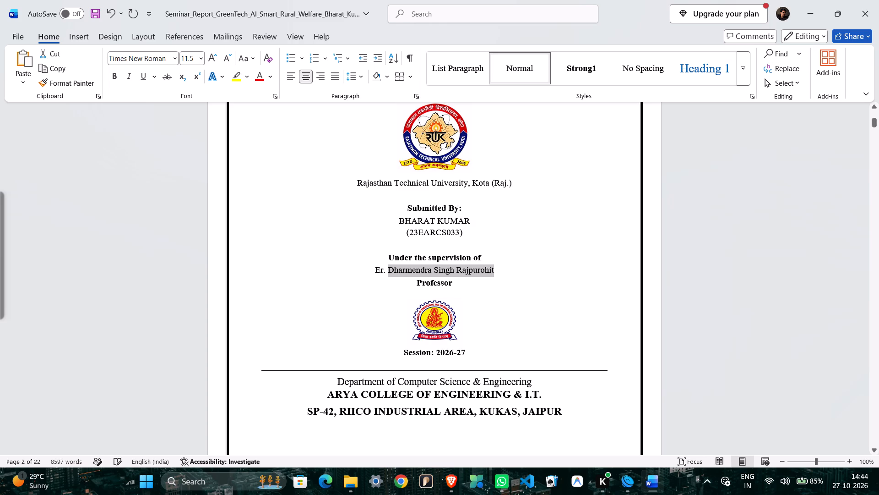
scroll(416, 263, "down", 2)
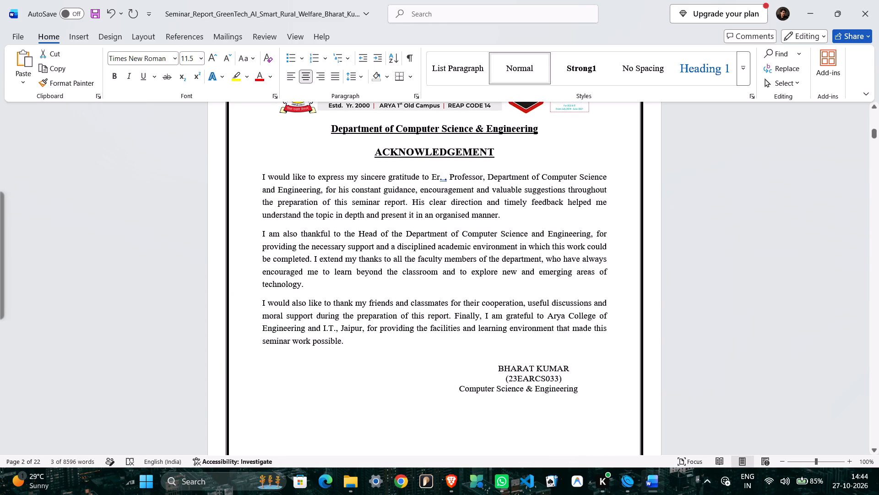
left_click(444, 177)
left_click(444, 177)
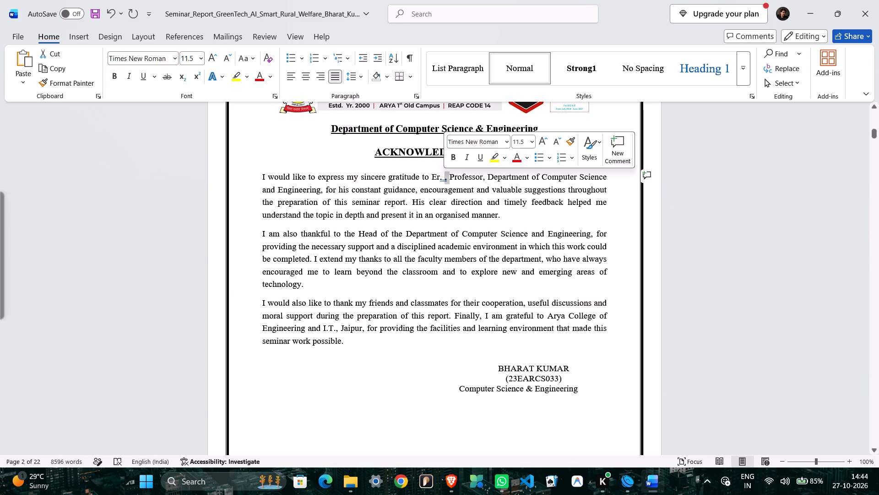
key("BackSpace")
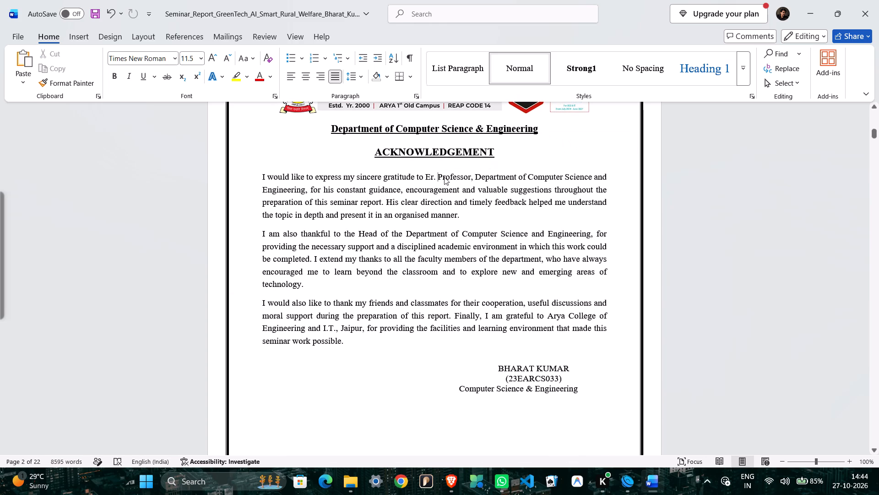
key("ctrl+v")
Put a period directly after the pasted name and a space before "Professor" in the Acknowledgement.
type(".")
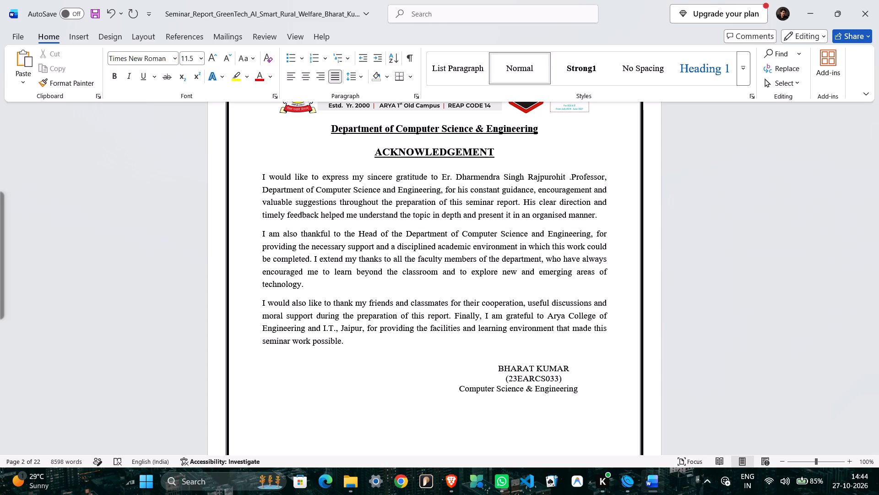
key("space")
key("Left")
key("Left")
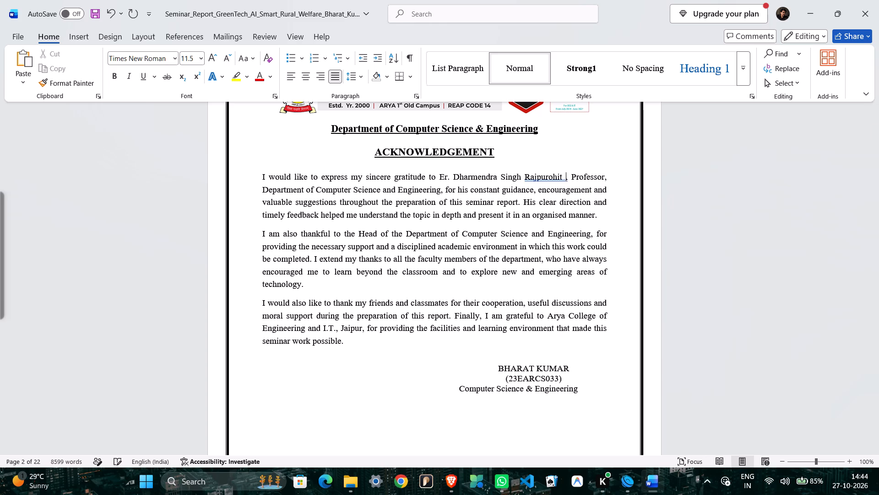
key("BackSpace")
Look through the rest of the report, including the abstract, references, student feedback and presentation photograph pages.
scroll(450, 369, "down", 2)
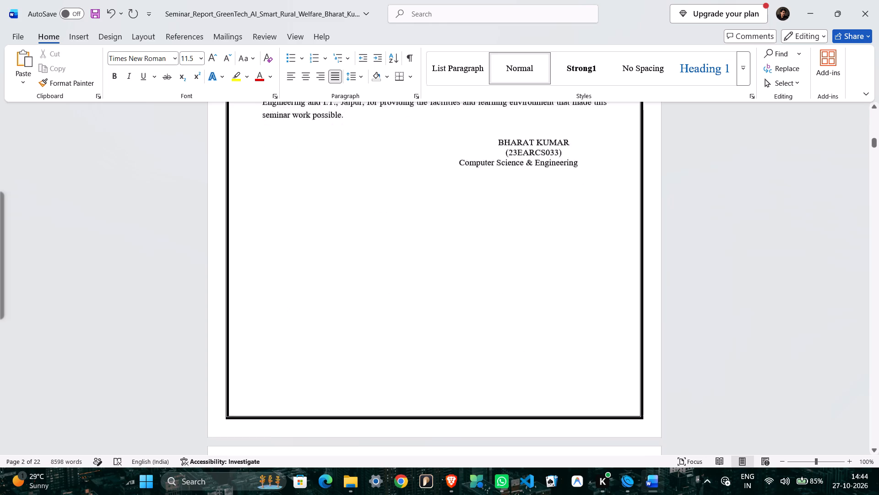
scroll(450, 369, "down", 8)
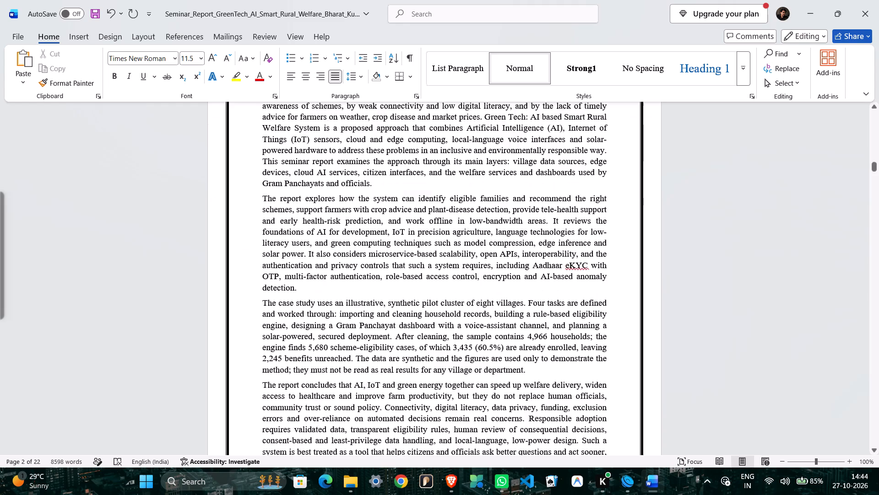
scroll(455, 360, "down", 11)
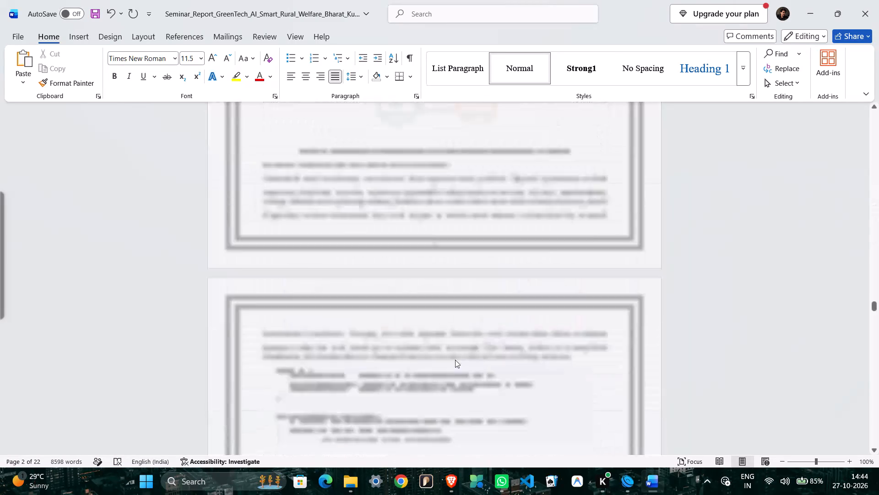
scroll(455, 360, "down", 6)
scroll(455, 360, "up", 6)
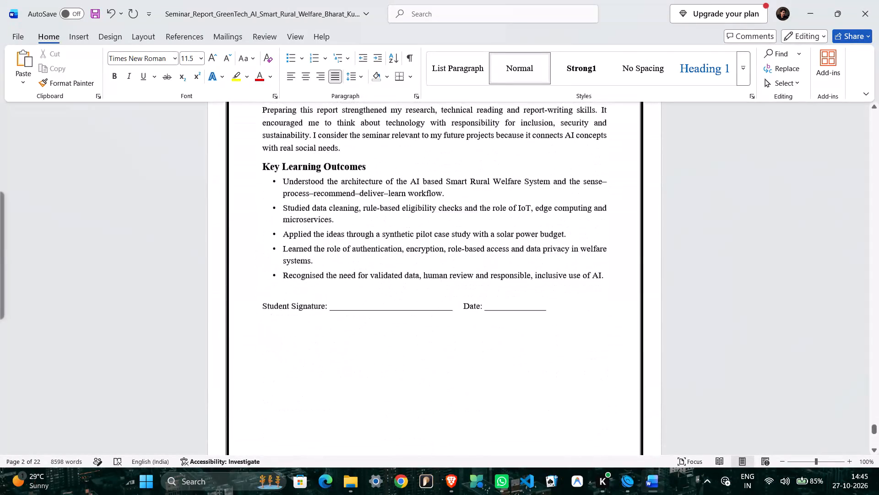
scroll(455, 360, "up", 1)
scroll(455, 360, "right", 1)
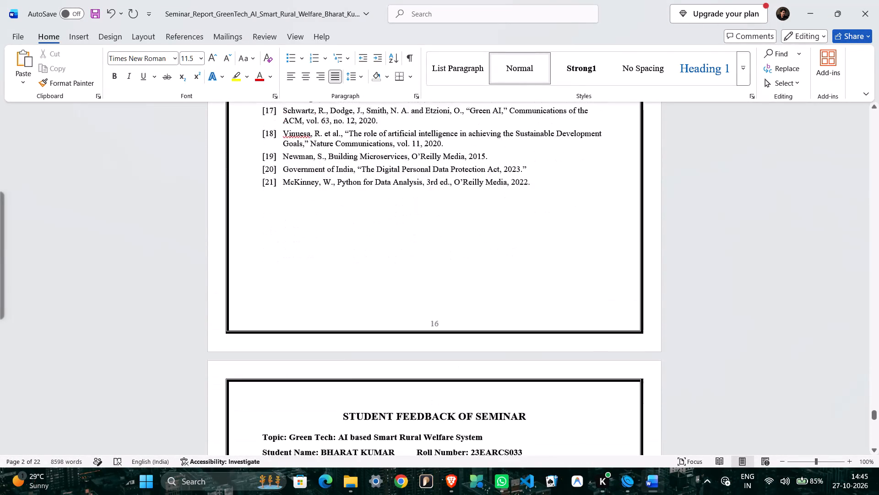
scroll(455, 360, "right", 2)
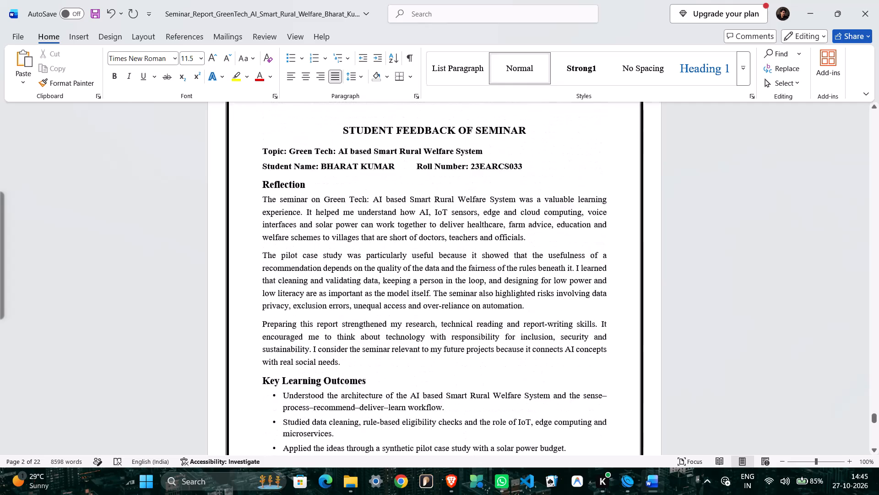
scroll(455, 360, "right", 1)
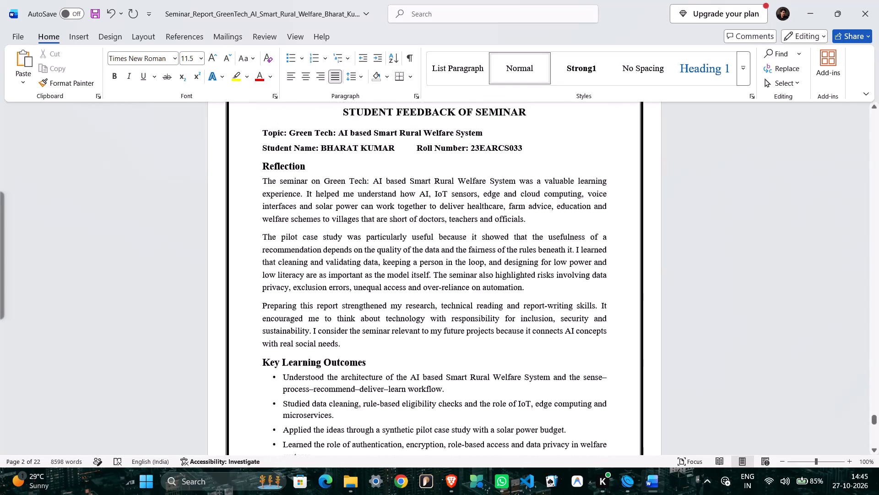
scroll(455, 360, "right", 1)
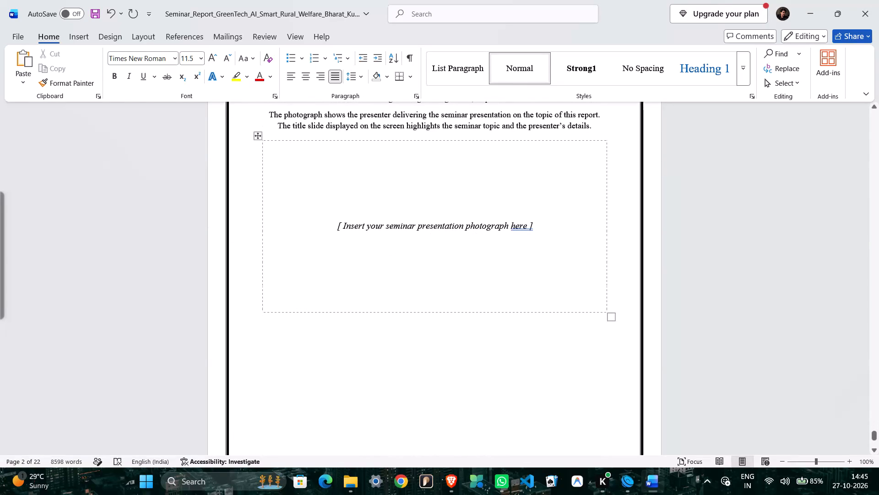
Save the seminar report and close the document.
key("ctrl+c")
key("ctrl+s")
key("ctrl+s")
key("ctrl+s")
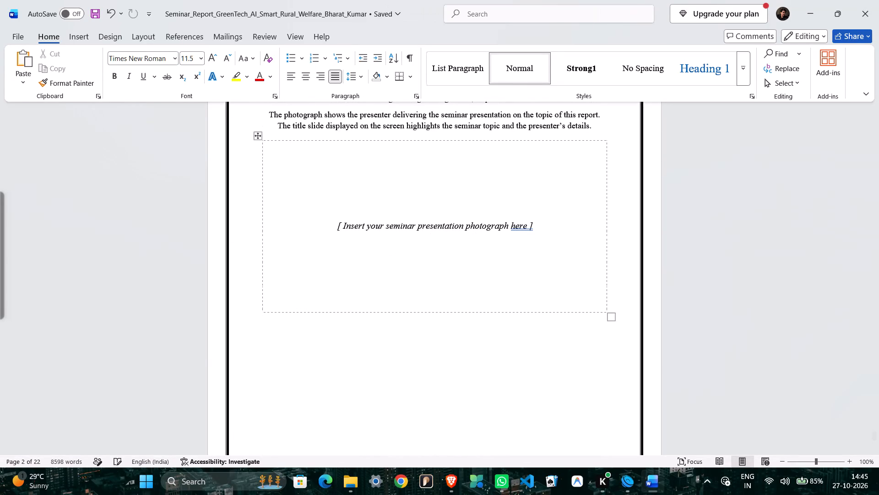
left_click(878, 0)
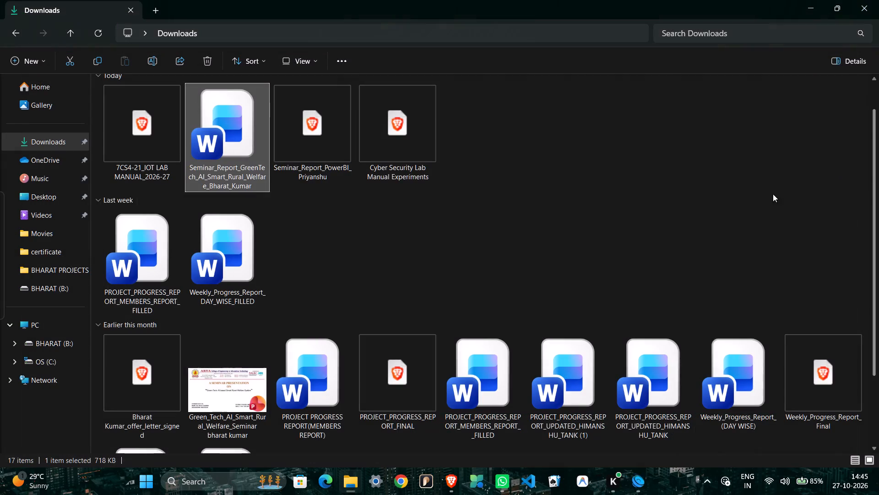
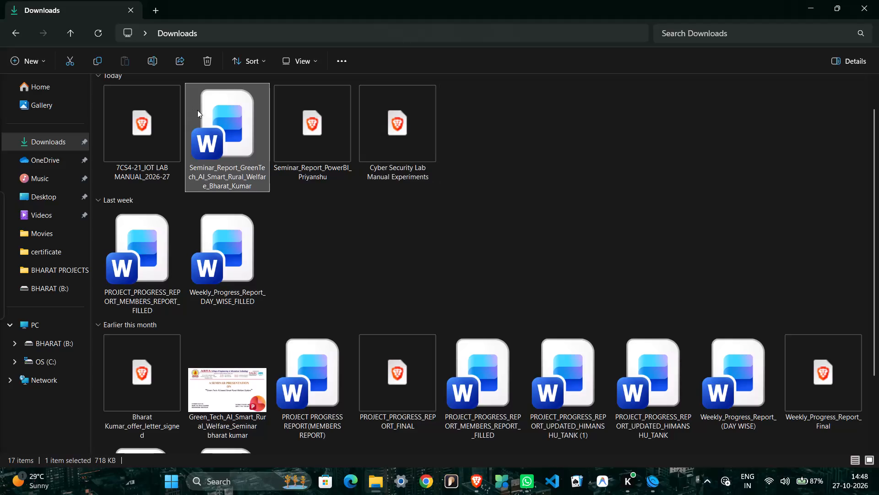
Reopen the GreenTech AI Smart Rural Welfare seminar report from Downloads and review its pages, from the cover and Acknowledgement to the presentation photograph page.
double_click(203, 110)
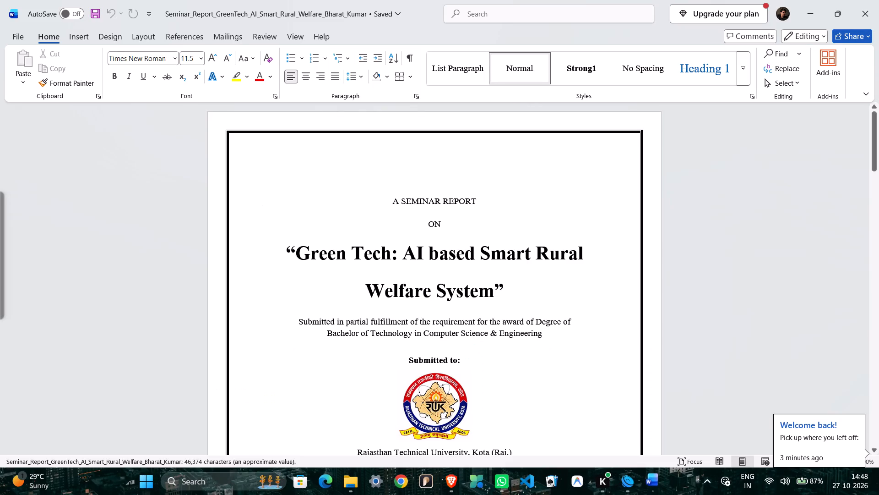
scroll(480, 235, "down", 13)
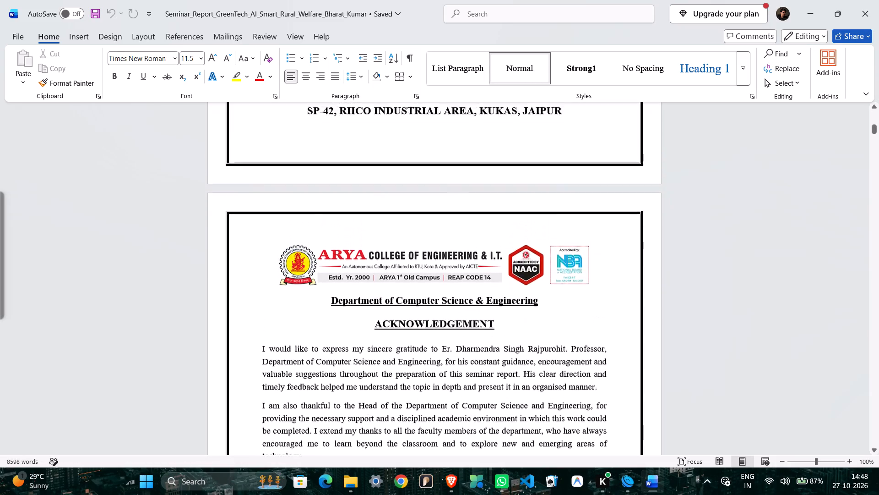
scroll(480, 235, "down", 20)
scroll(480, 235, "down", 1)
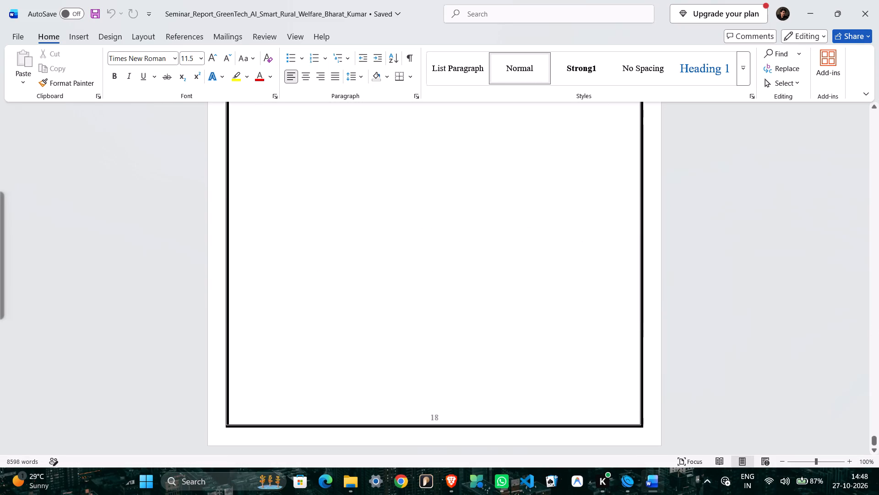
scroll(480, 235, "down", 6)
scroll(480, 235, "up", 12)
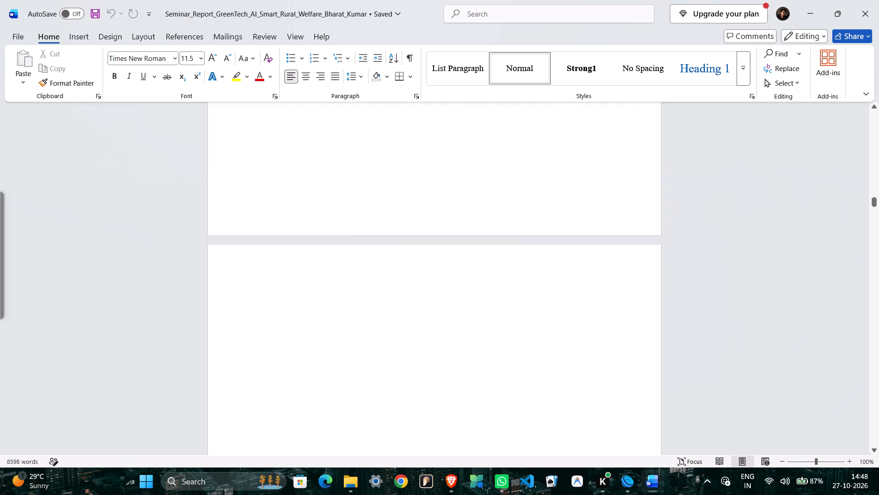
scroll(480, 235, "up", 20)
scroll(480, 235, "up", 1)
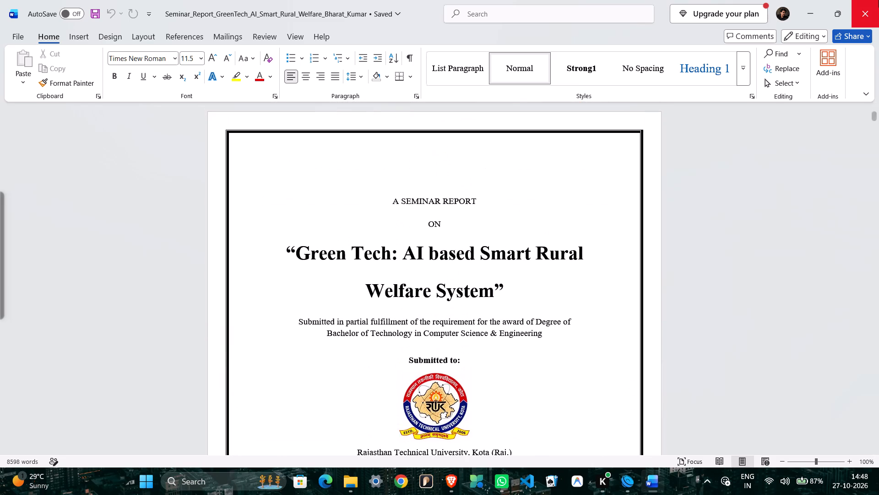
scroll(526, 296, "down", 6)
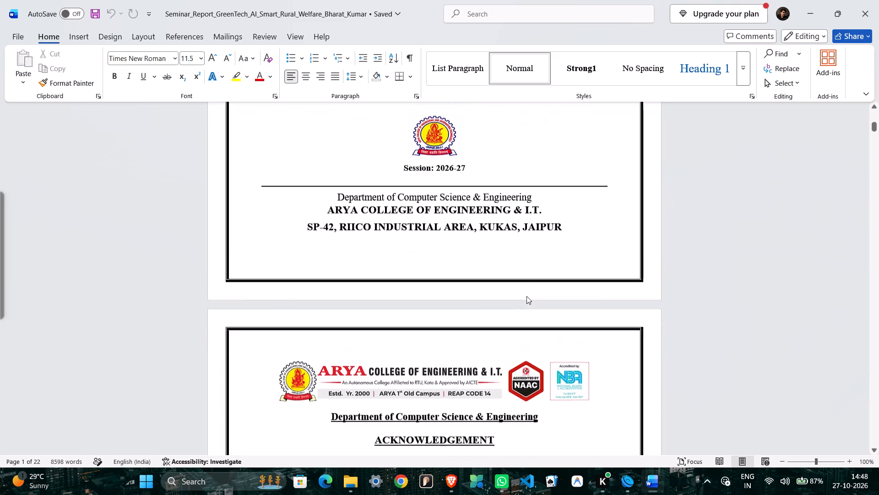
scroll(526, 296, "down", 14)
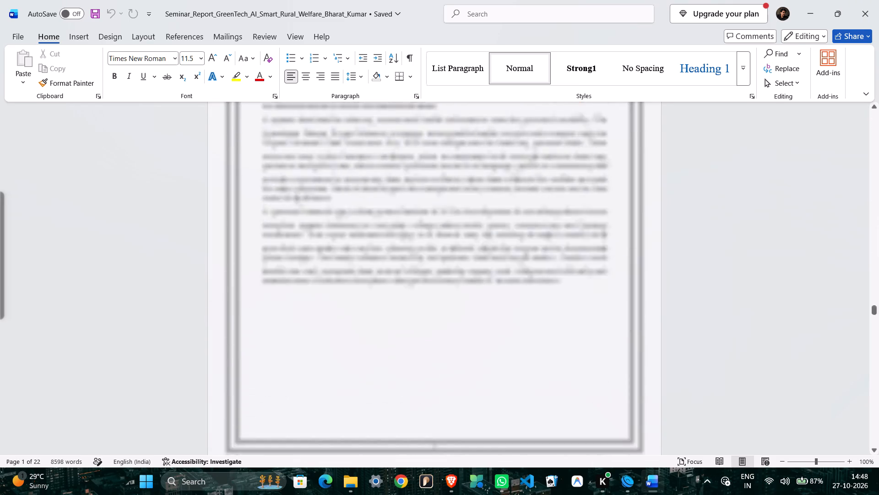
scroll(526, 296, "down", 7)
scroll(526, 296, "up", 3)
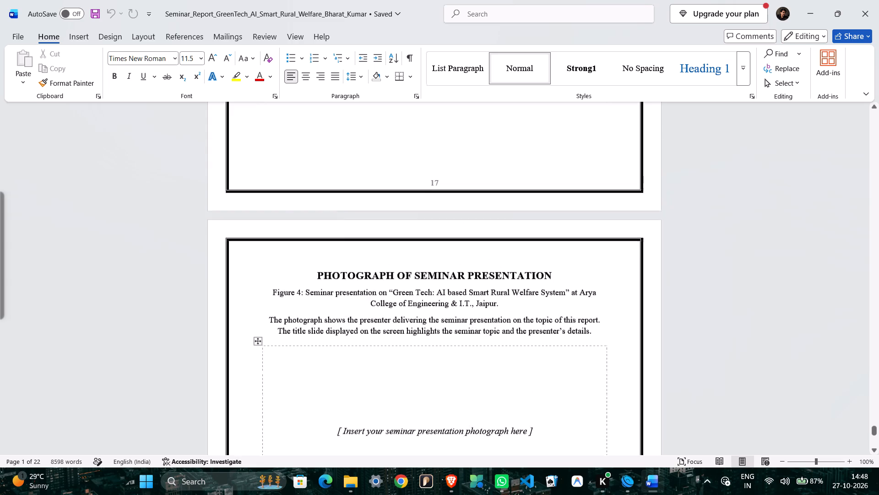
scroll(526, 296, "up", 9)
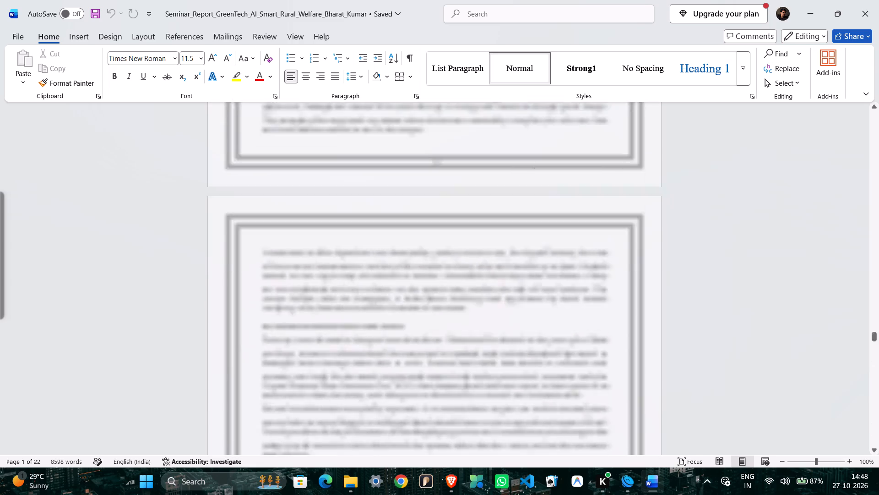
scroll(526, 296, "up", 2)
scroll(526, 296, "down", 1)
scroll(526, 296, "up", 1)
scroll(526, 296, "down", 1)
scroll(526, 296, "up", 5)
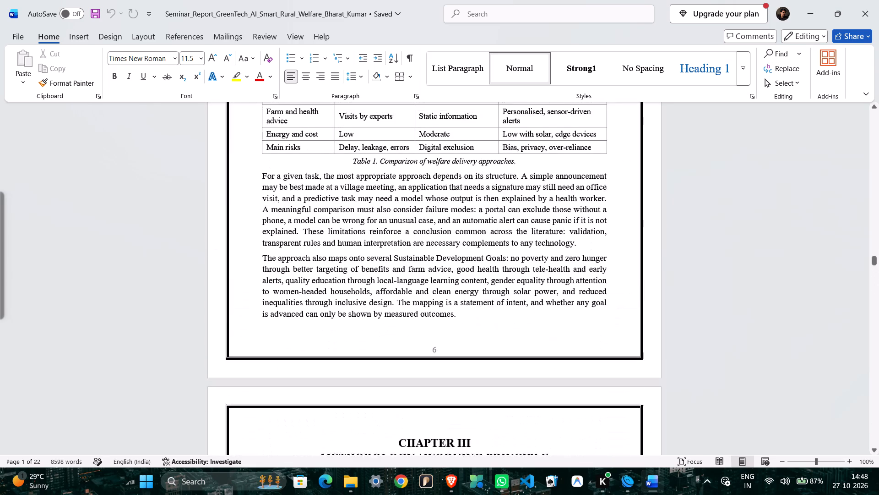
scroll(526, 296, "up", 13)
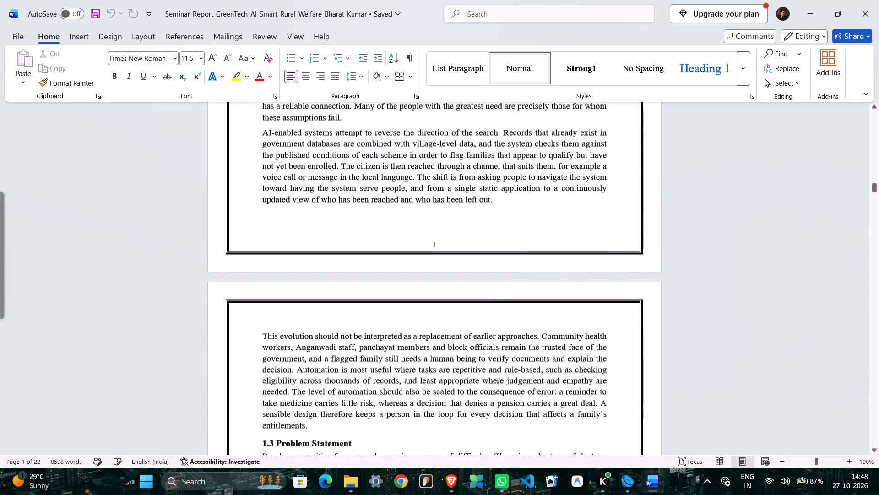
scroll(526, 296, "up", 5)
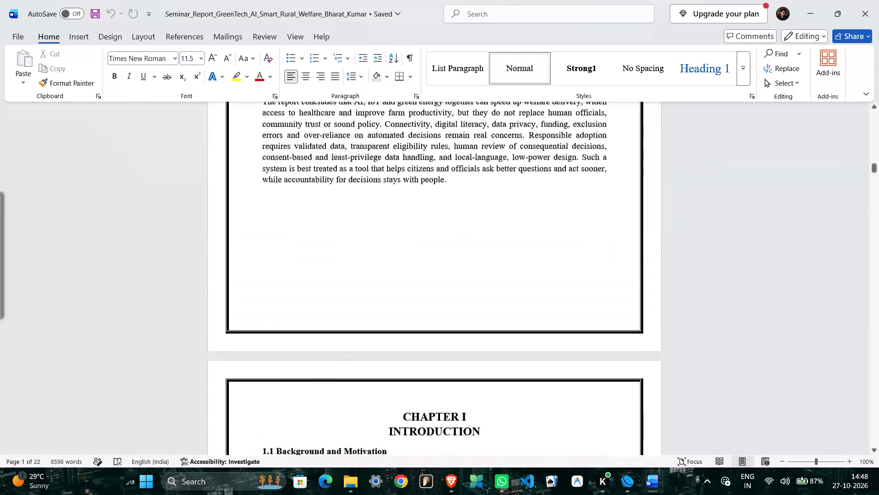
scroll(526, 296, "up", 9)
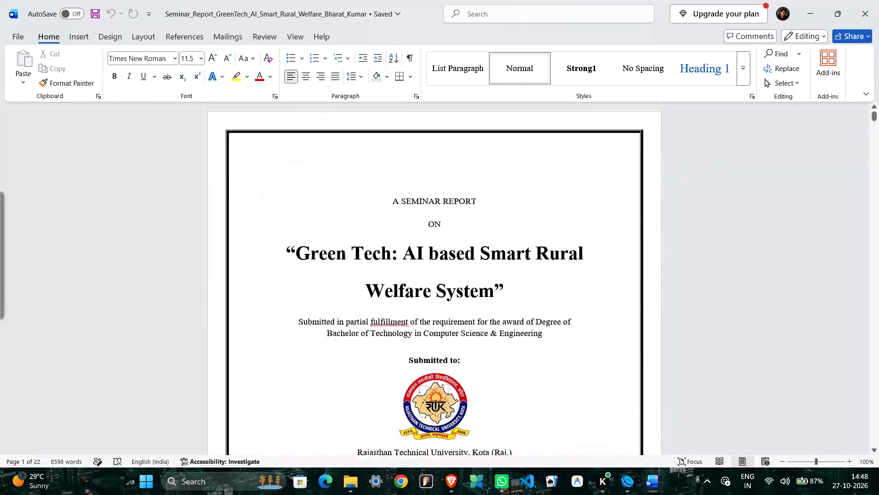
scroll(526, 296, "down", 16)
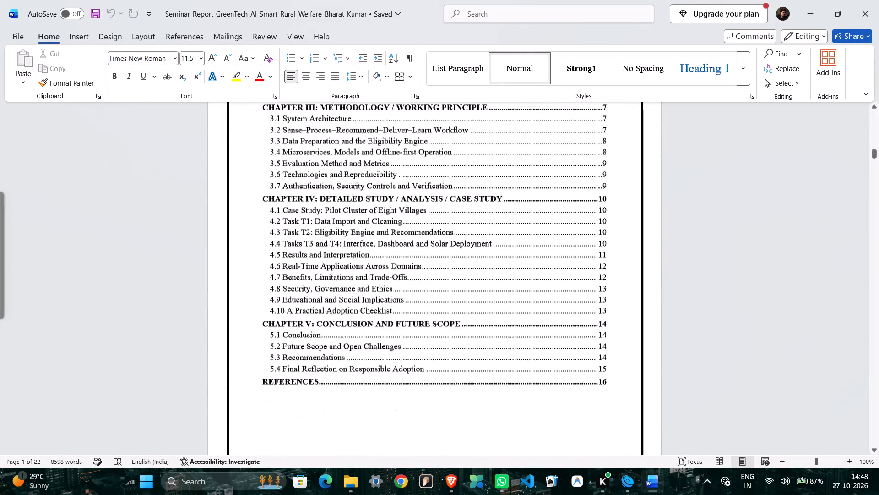
scroll(526, 296, "down", 17)
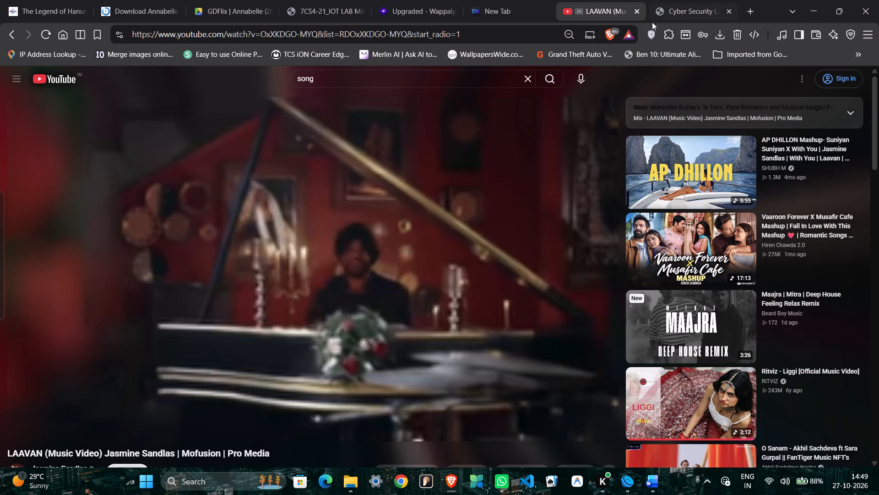
Switch to Brave and toggle playback of the LAAVAN music video on YouTube.
left_click(632, 7)
left_click(497, 212)
Read the four-column cipher program and its sample input and output in the open Cyber Security Lab Manual Experiments PDF.
left_click(678, 0)
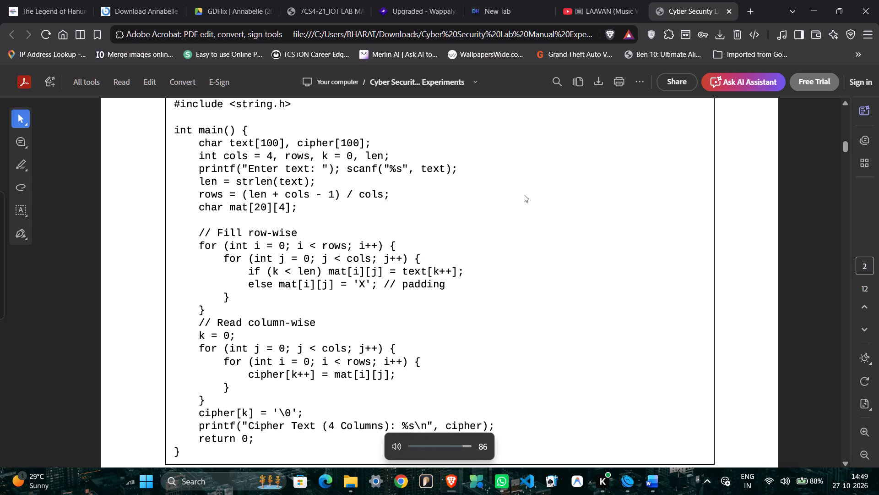
scroll(403, 281, "down", 1)
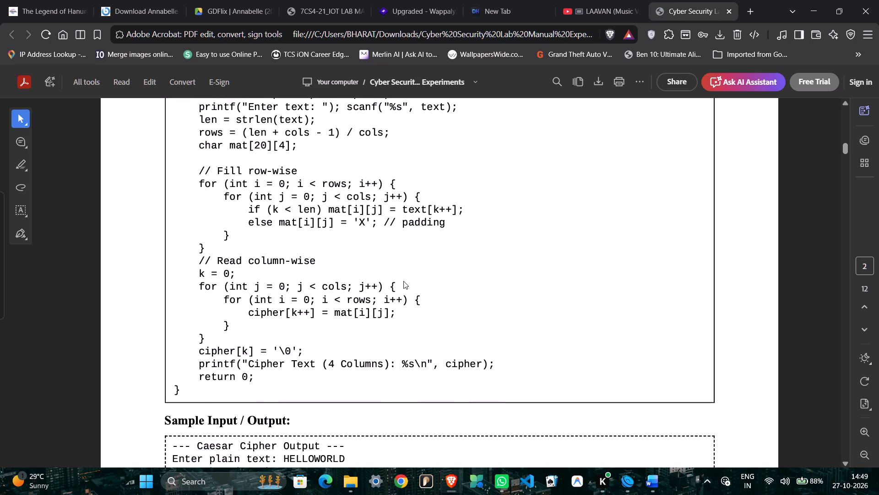
scroll(403, 281, "down", 1)
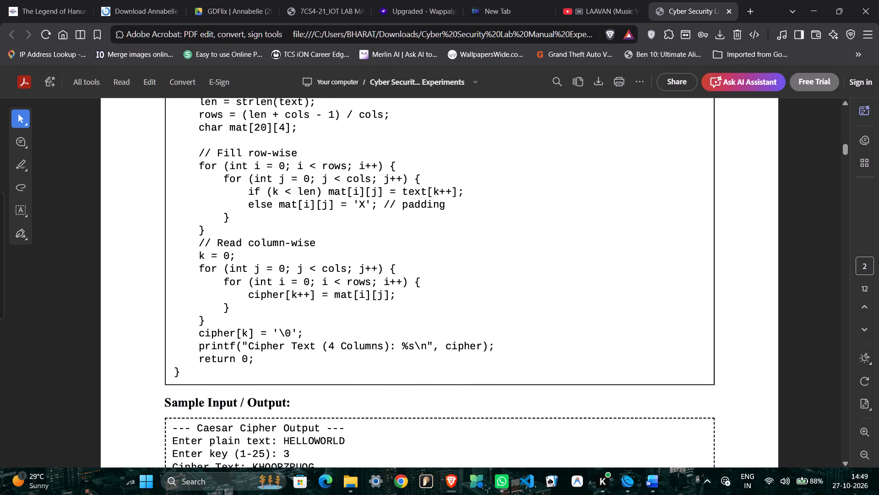
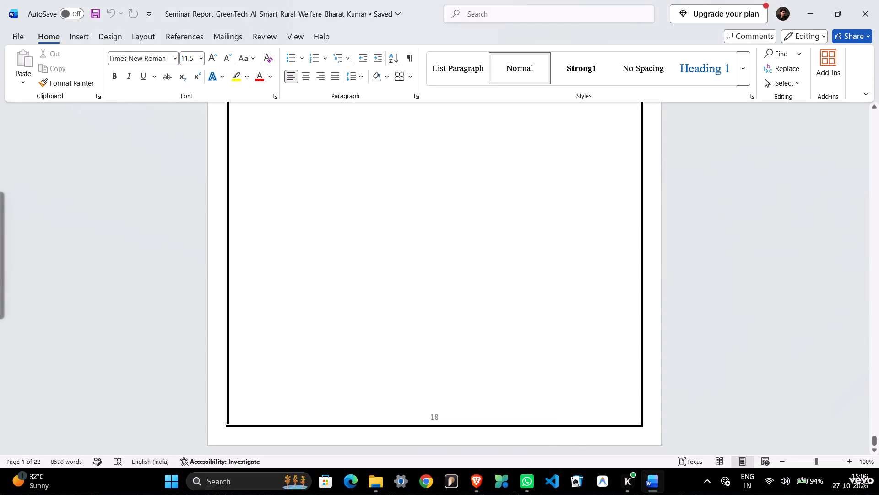
Delete the Photograph of Seminar Presentation page, with its caption and photo placeholder, from the report's end and save the document.
scroll(413, 299, "up", 3)
scroll(410, 307, "down", 3)
left_click(410, 307)
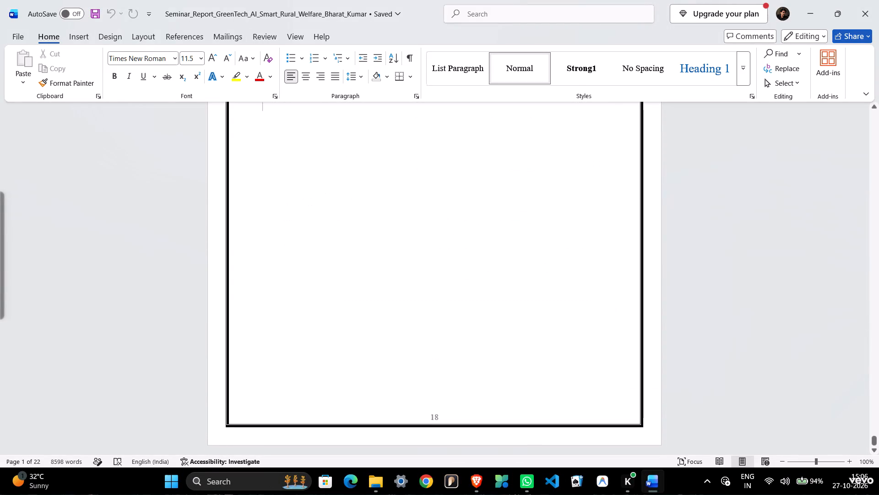
key("BackSpace")
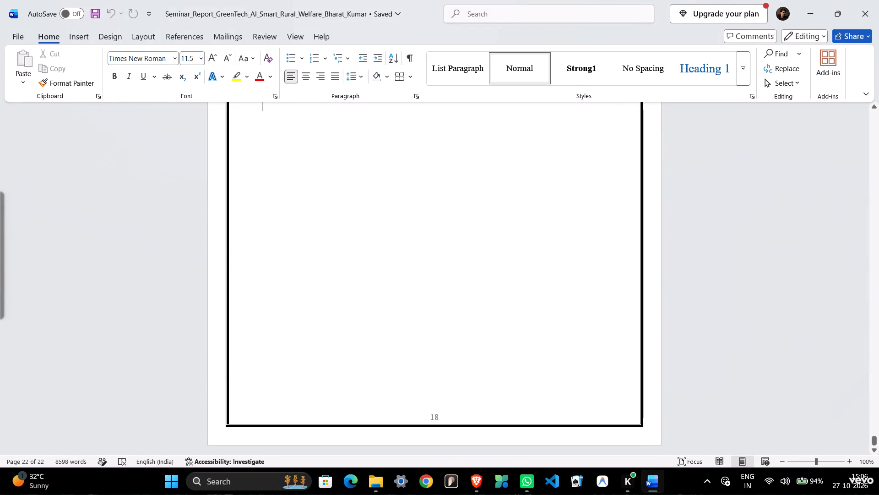
double_click(410, 307)
scroll(410, 307, "up", 5, "ctrl")
scroll(410, 307, "down", 10, "ctrl")
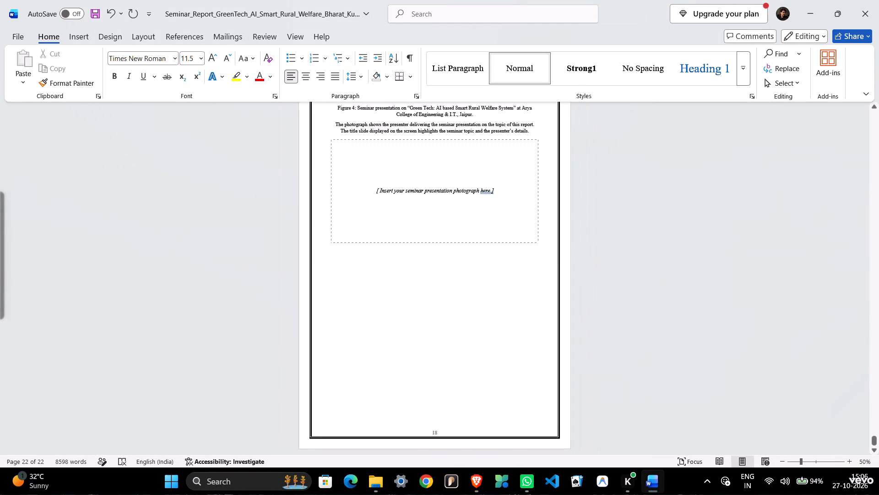
scroll(410, 307, "down", 2, "ctrl")
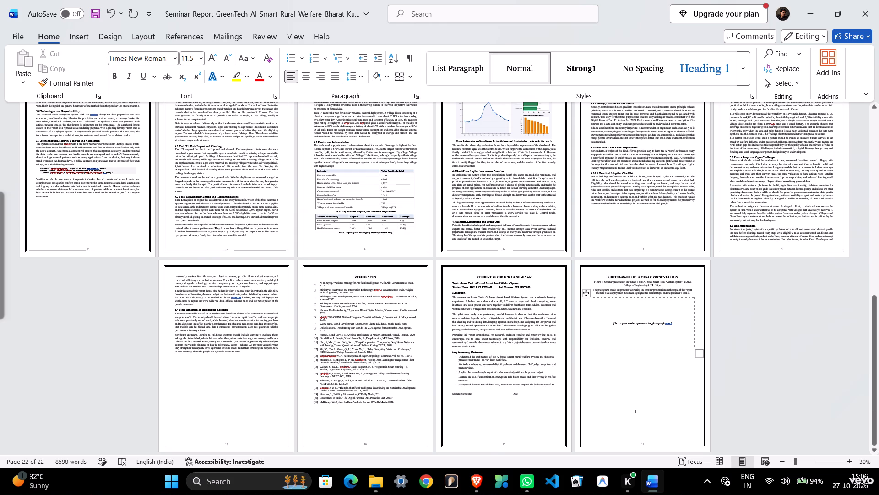
left_click_drag(577, 262, 643, 380)
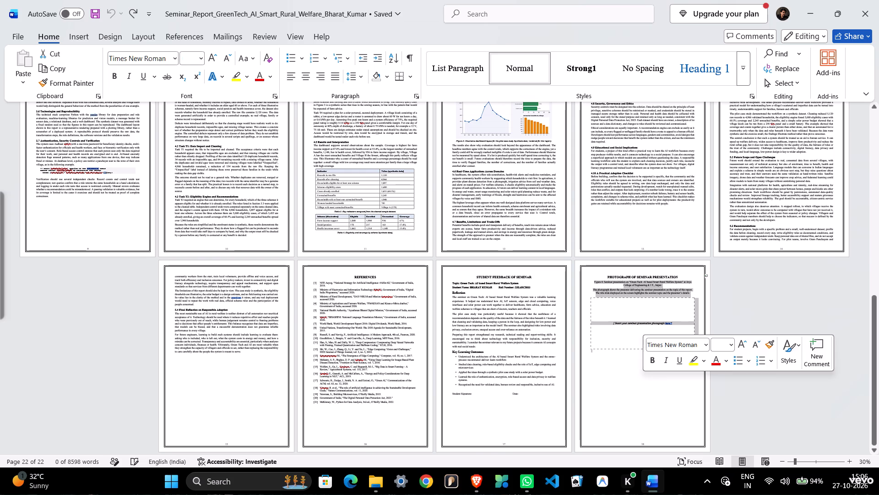
key("BackSpace")
scroll(643, 380, "up", 9, "ctrl")
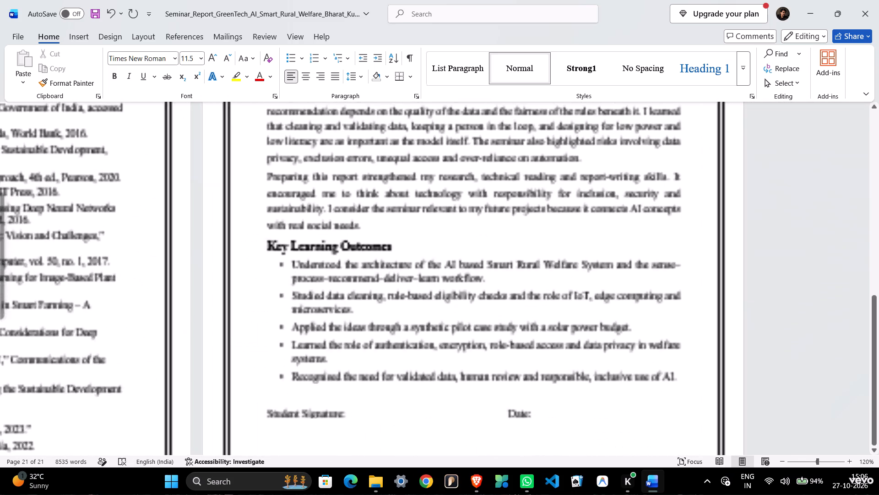
key("ctrl+s")
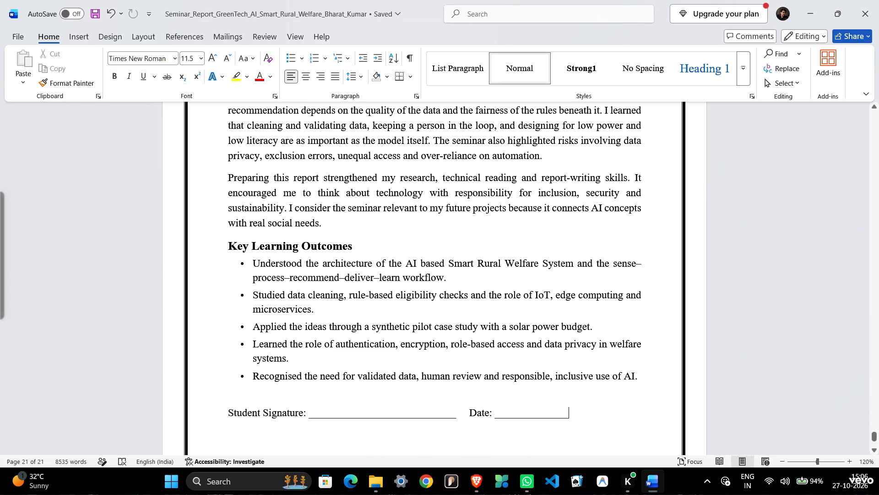
Replace the supervisor's name under "Under the supervision of" on the cover page with the new supervisor's name, keeping the "Er." prefix.
scroll(387, 259, "up", 20)
scroll(387, 259, "up", 20)
scroll(387, 259, "up", 1)
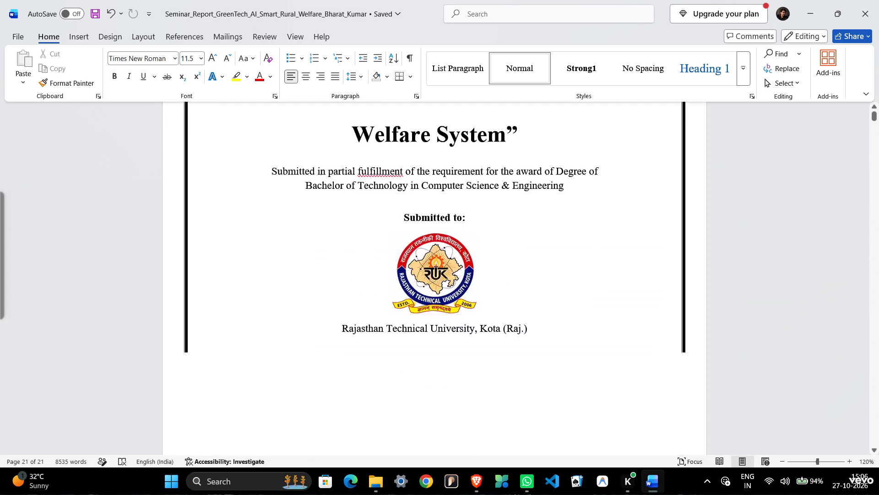
scroll(387, 259, "down", 1)
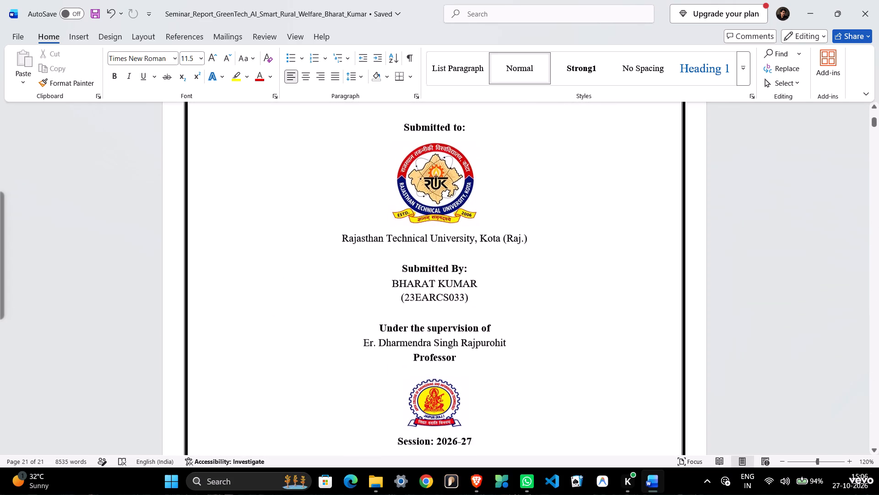
scroll(387, 259, "down", 1)
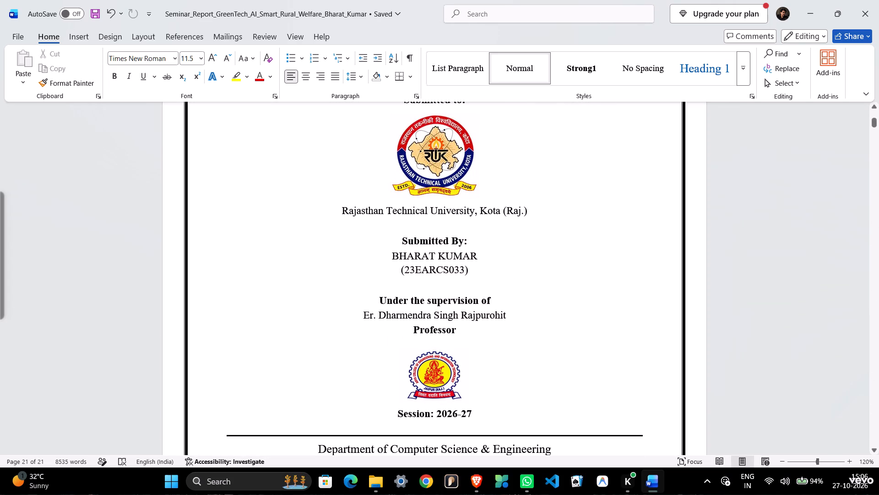
left_click(502, 311)
key("Right")
key("BackSpace")
key("BackSpace")
key("BackSpace")
key("BackSpace")
key("BackSpace")
key("BackSpace")
key("BackSpace")
key("BackSpace")
key("BackSpace")
key("BackSpace")
key("BackSpace")
key("BackSpace")
key("BackSpace")
key("BackSpace")
key("BackSpace")
key("BackSpace")
key("BackSpace")
key("BackSpace")
key("BackSpace")
key("BackSpace")
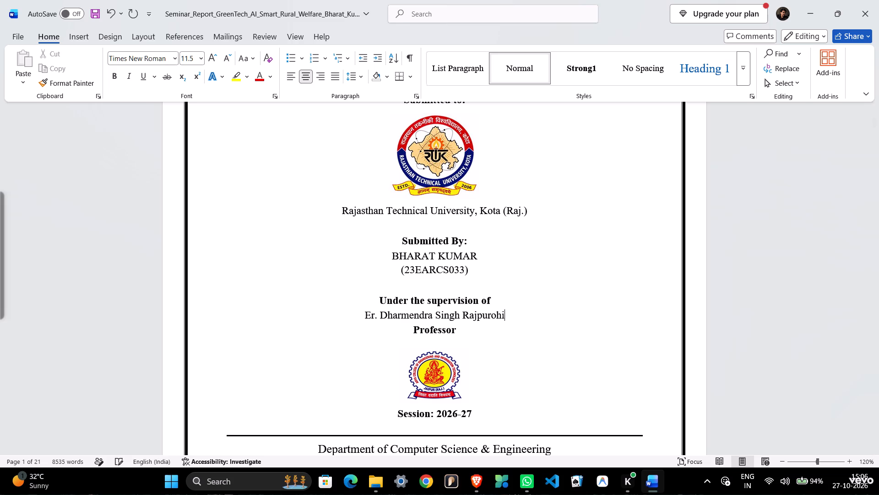
key("BackSpace")
key("BackSpace")
key("BackSpace")
key("BackSpace")
key("BackSpace")
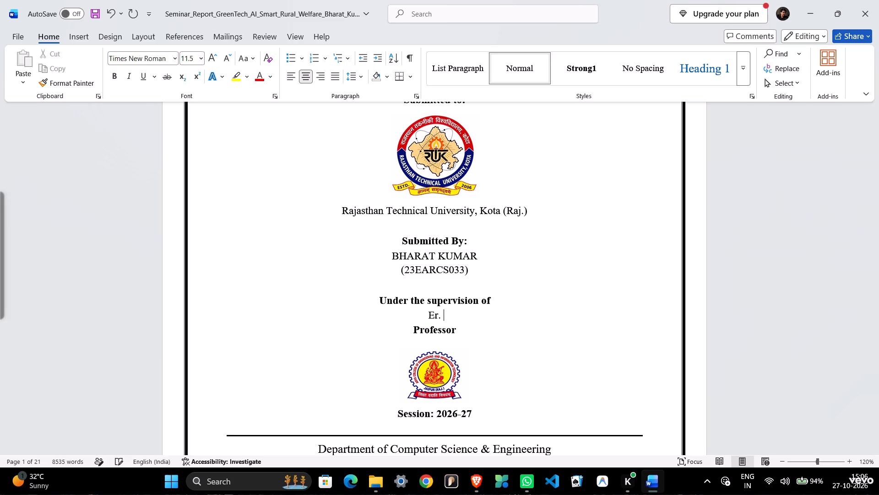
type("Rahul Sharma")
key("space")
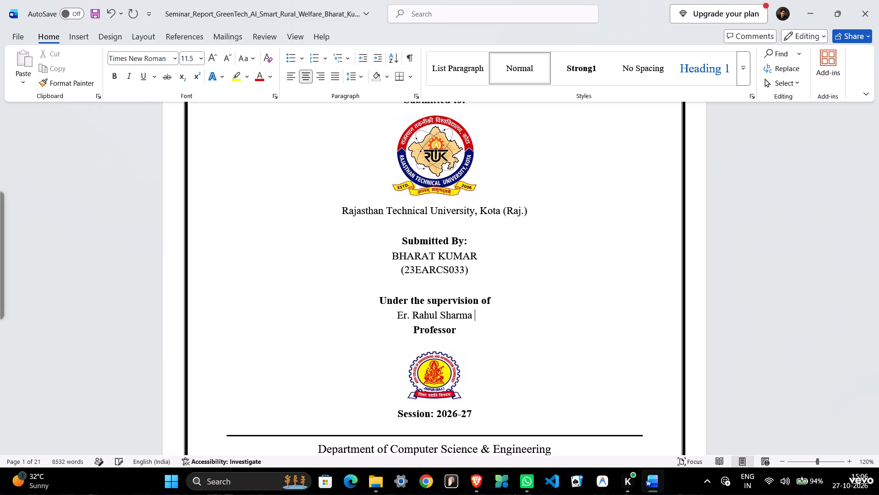
Replace the supervisor's name in the Acknowledgement's first sentence with the new supervisor's name used on the cover page, keeping the "Er." prefix.
scroll(502, 311, "down", 3)
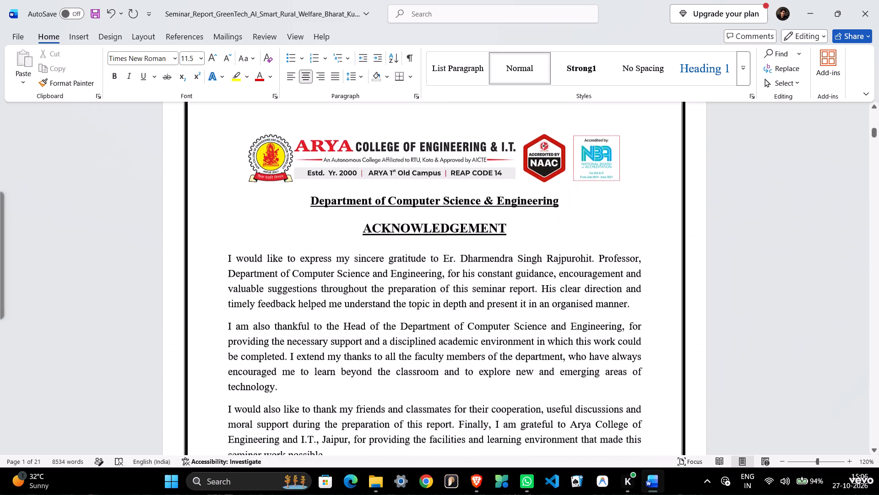
scroll(502, 311, "down", 1)
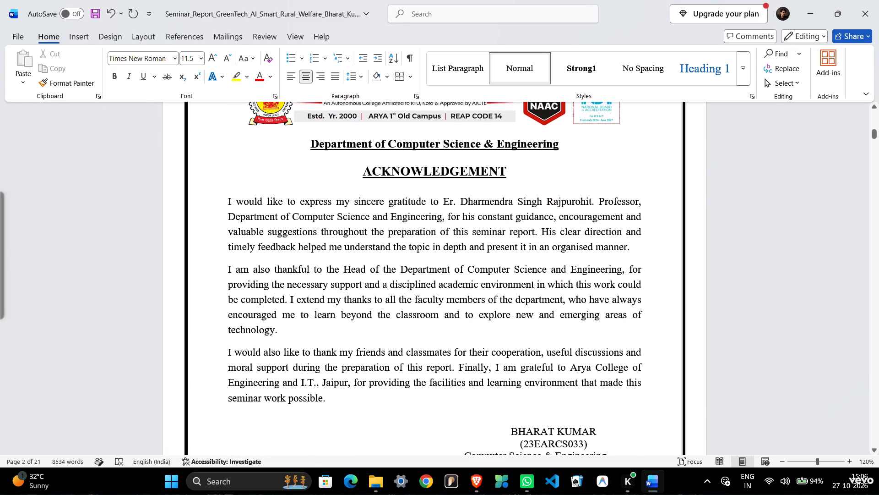
left_click(592, 200)
key("BackSpace")
key("BackSpace")
key("BackSpace")
key("BackSpace")
key("BackSpace")
key("BackSpace")
key("BackSpace")
key("BackSpace")
key("BackSpace")
key("BackSpace")
key("BackSpace")
key("BackSpace")
key("BackSpace")
key("BackSpace")
key("BackSpace")
key("BackSpace")
key("BackSpace")
key("BackSpace")
key("BackSpace")
key("BackSpace")
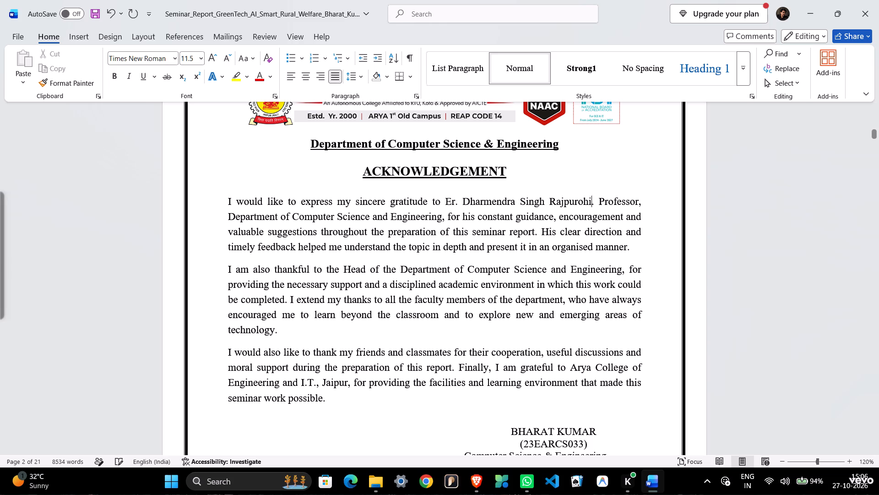
key("BackSpace")
key("BackSpace")
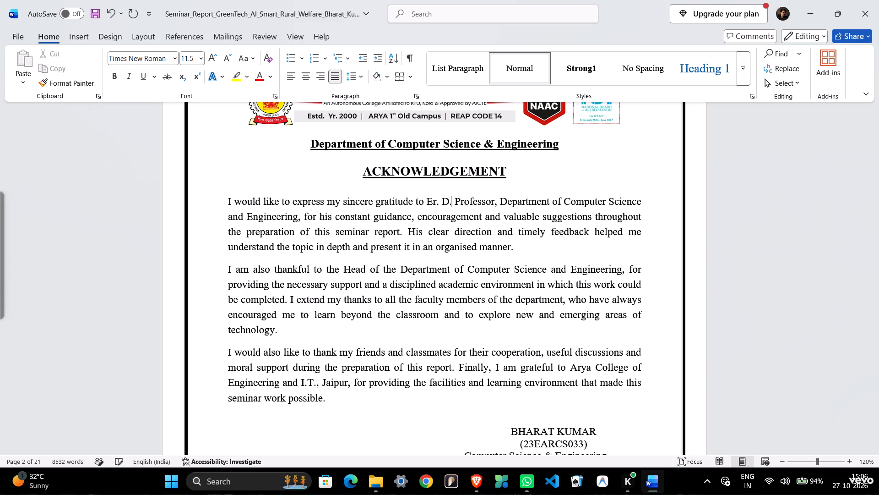
key("BackSpace")
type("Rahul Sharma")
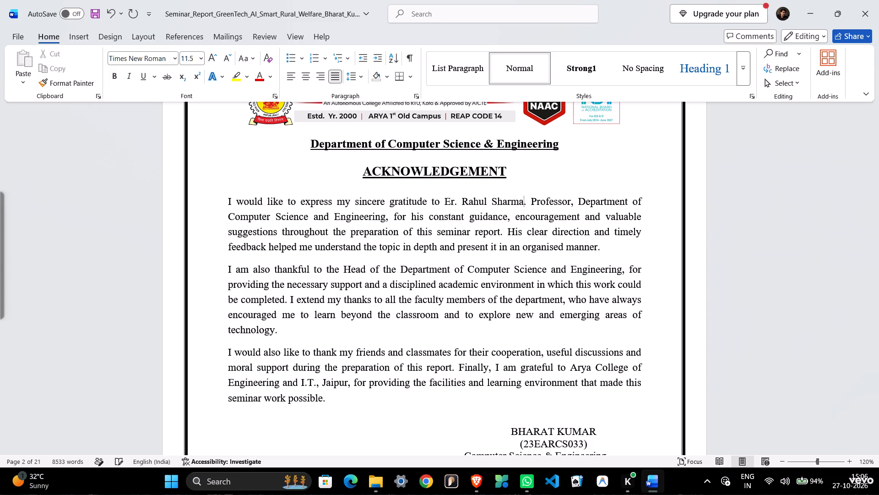
Make the new supervisor's name, including the "Er." prefix, bold in the Acknowledgement's first sentence.
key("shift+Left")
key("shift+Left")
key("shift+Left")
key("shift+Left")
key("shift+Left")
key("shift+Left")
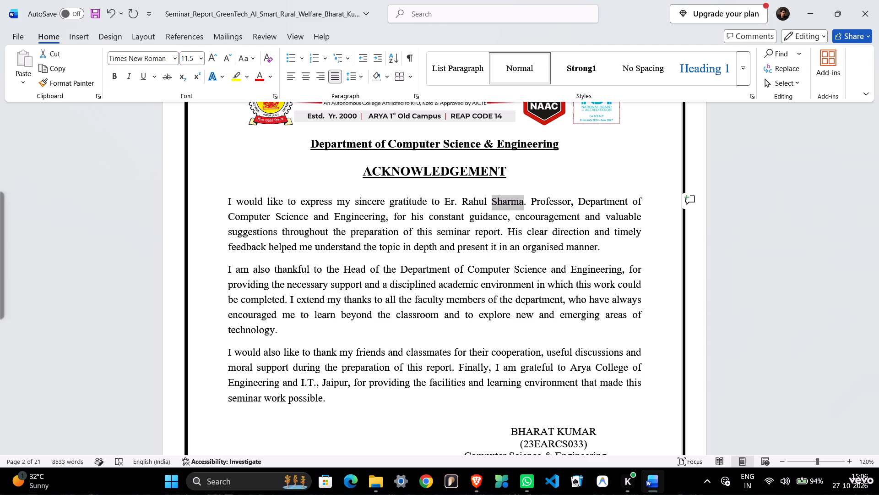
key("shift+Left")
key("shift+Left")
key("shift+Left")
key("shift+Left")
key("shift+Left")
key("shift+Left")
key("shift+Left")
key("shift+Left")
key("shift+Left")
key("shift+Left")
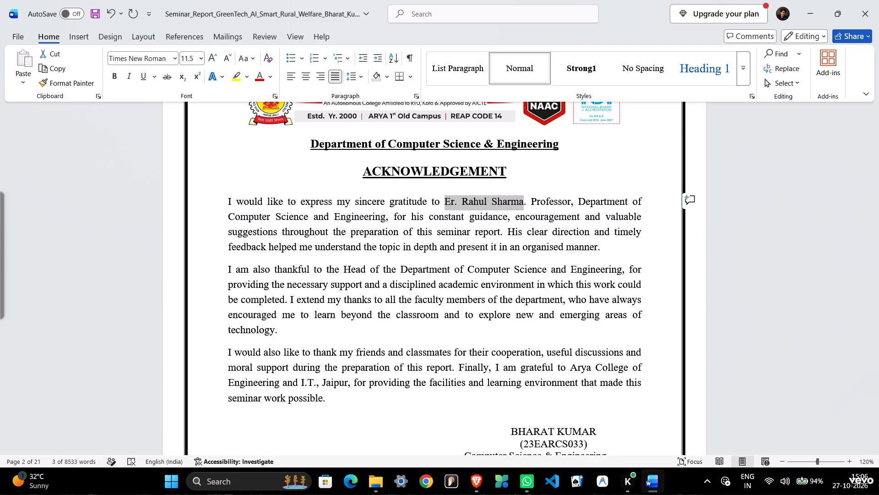
left_click(112, 79)
left_click(270, 317)
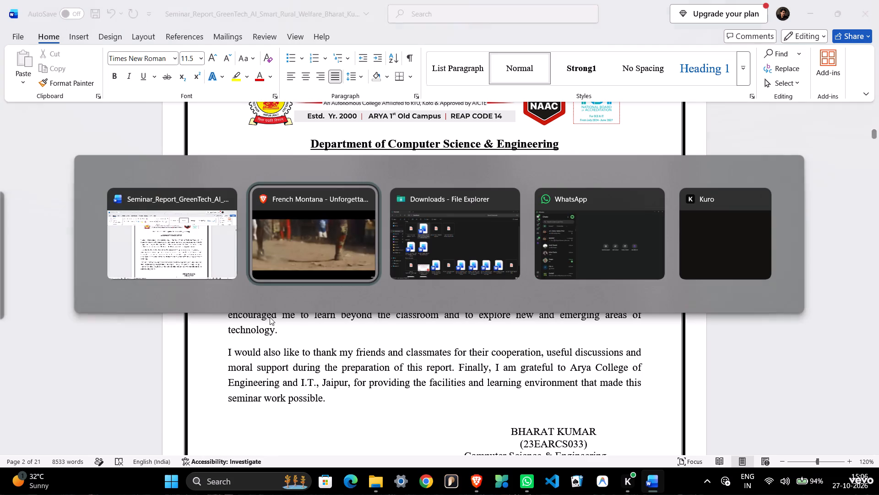
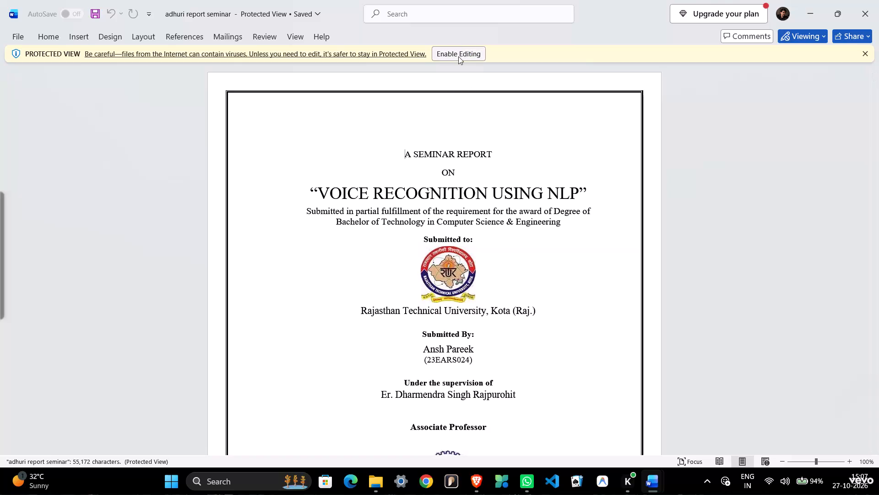
Copy the Head of Department's name, including the "Dr." prefix, from the Acknowledgement in the "adhuri report seminar" document.
scroll(455, 215, "down", 4)
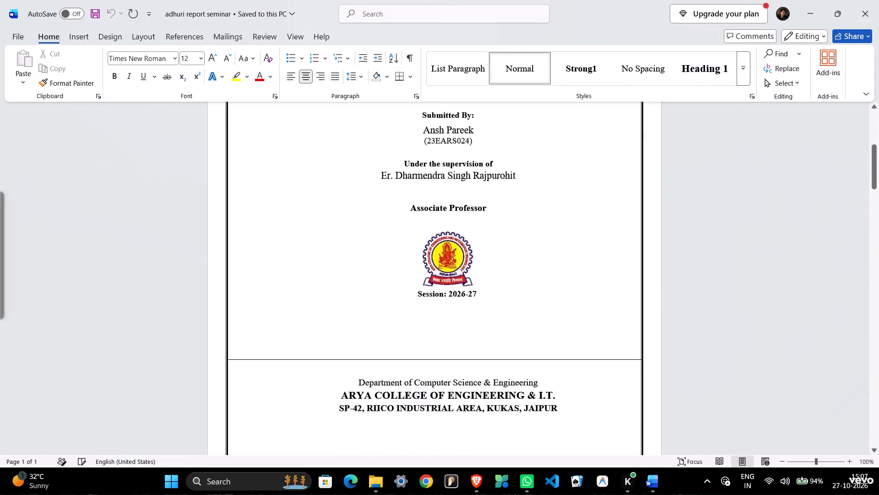
scroll(455, 215, "down", 7)
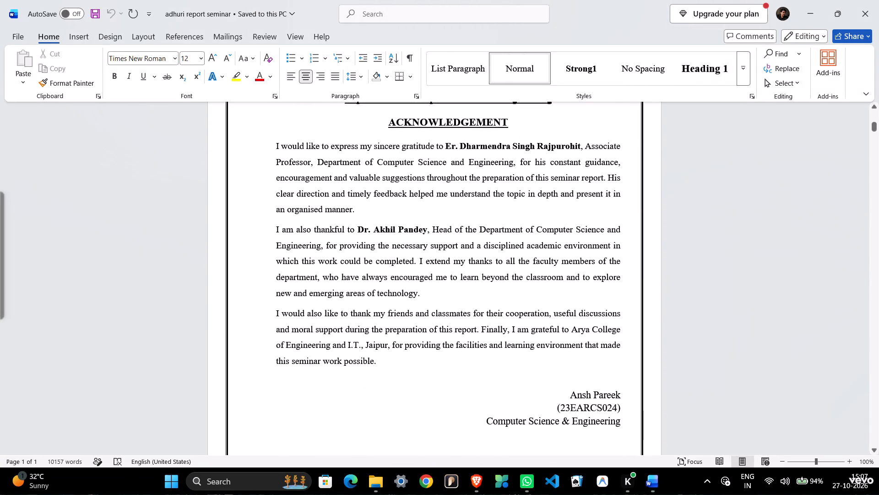
left_click_drag(356, 226, 393, 225)
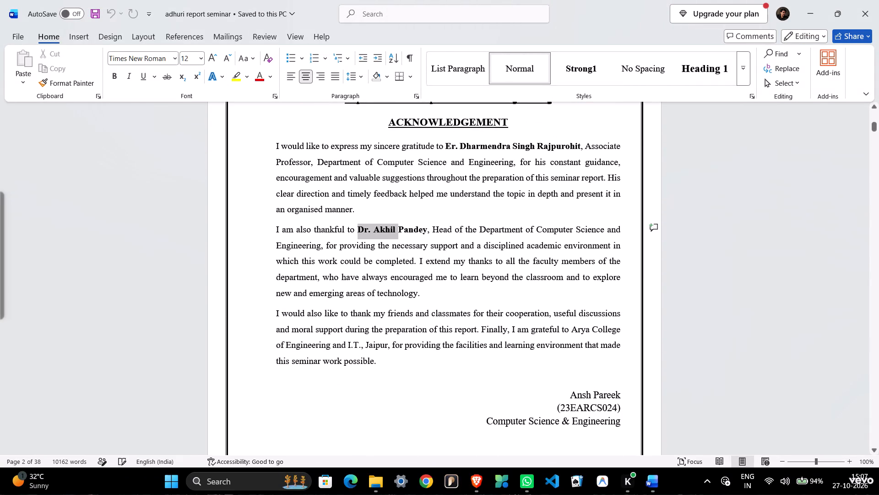
left_click_drag(393, 225, 426, 228)
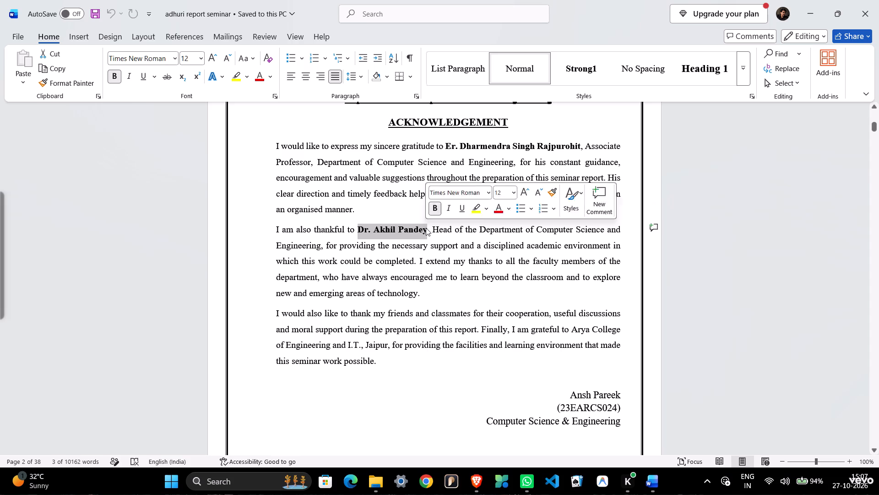
key("ctrl+c")
key("ctrl+c")
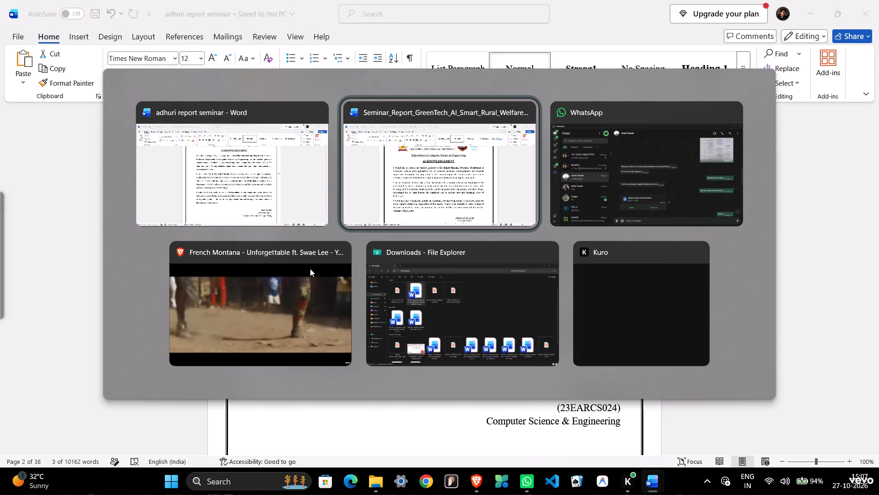
Insert the copied Head of Department name after "I am also thankful to" in the Acknowledgement, replace "the" with a comma before "Head", and save.
left_click(324, 267)
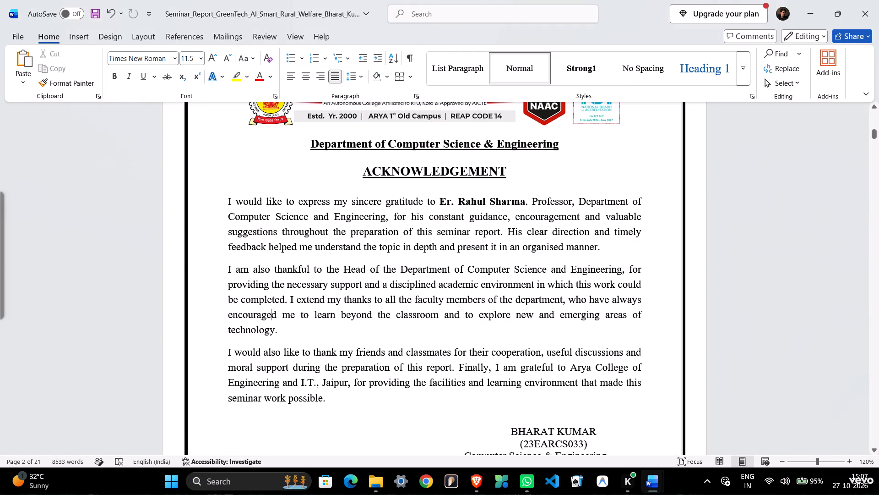
key("space")
key("ctrl+v")
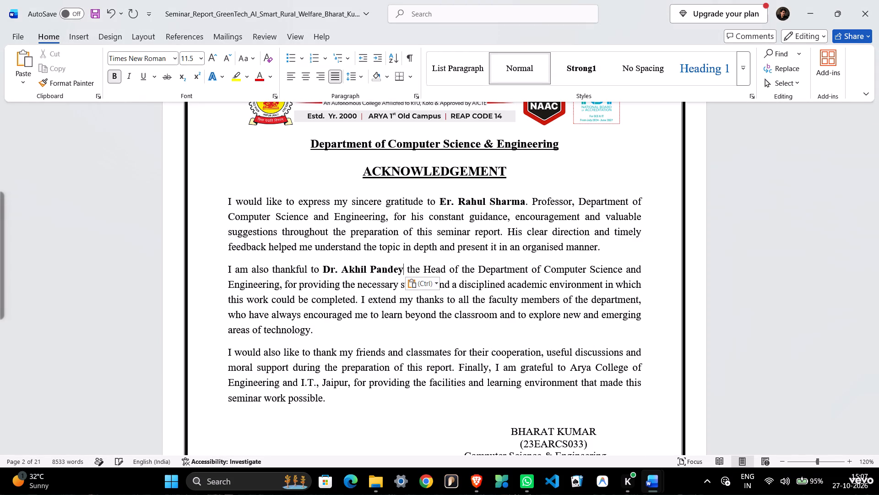
key("Right")
key("Right")
key("Right")
key("Right")
key("BackSpace")
key("BackSpace")
key("BackSpace")
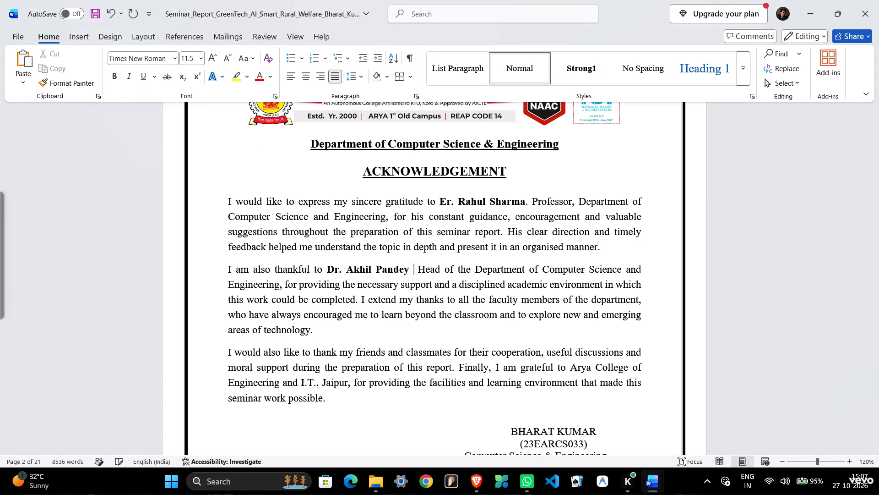
key("BackSpace")
key("Right")
key("BackSpace")
key("space")
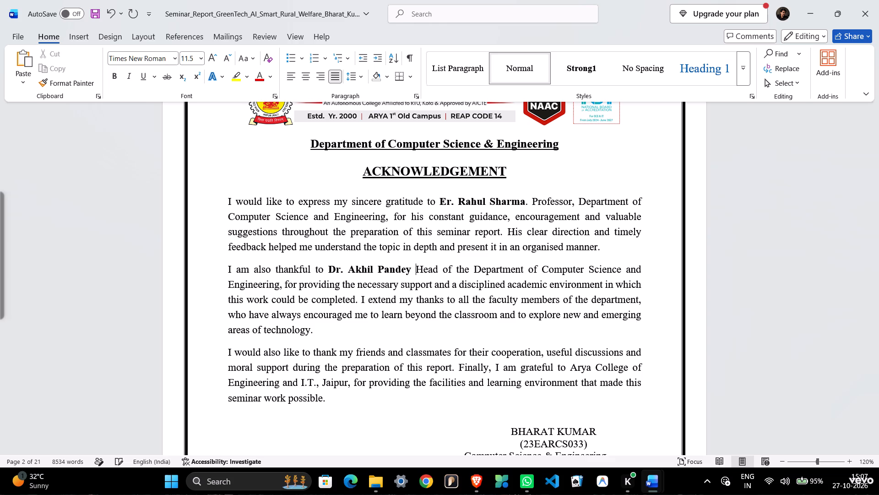
key("Left")
key("comma")
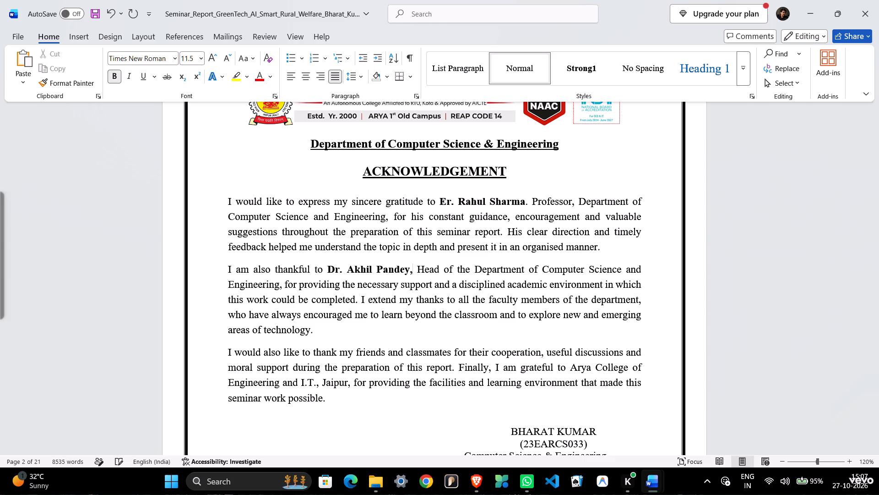
key("ctrl+s")
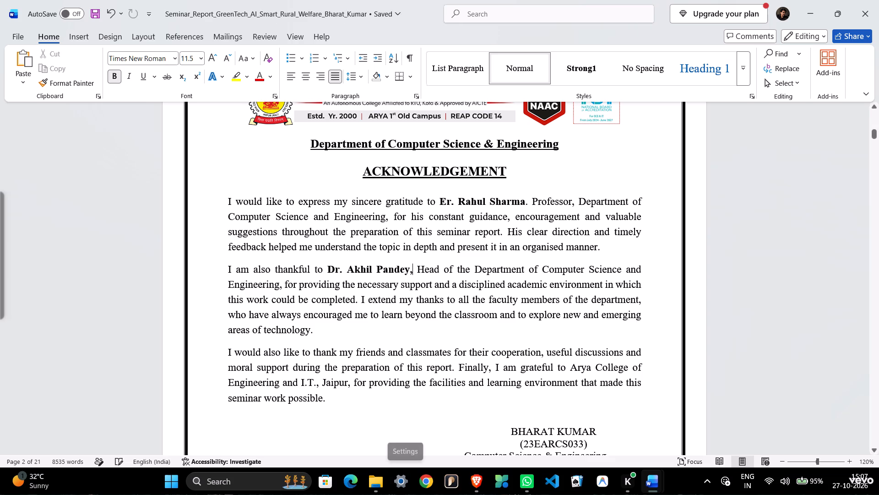
Review the report from the cover page's supervision details through the Acknowledgement to the final signature page, and save again.
scroll(449, 363, "up", 6)
scroll(449, 363, "down", 1)
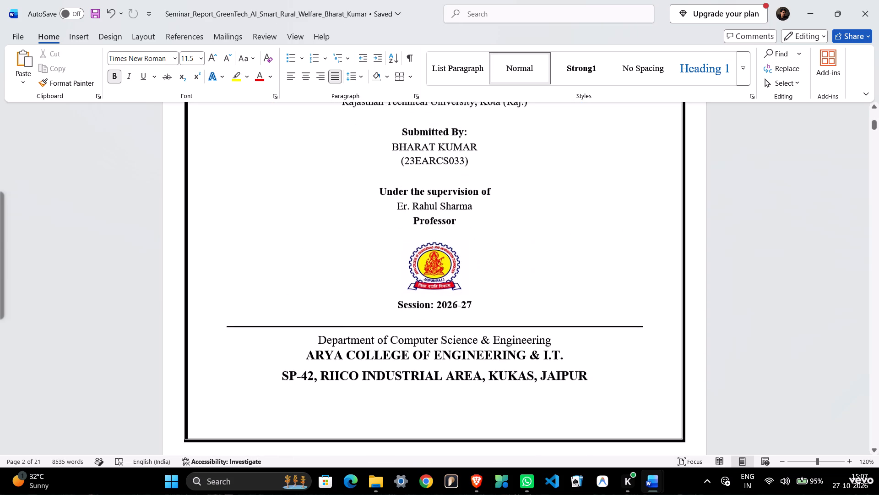
scroll(449, 363, "down", 4)
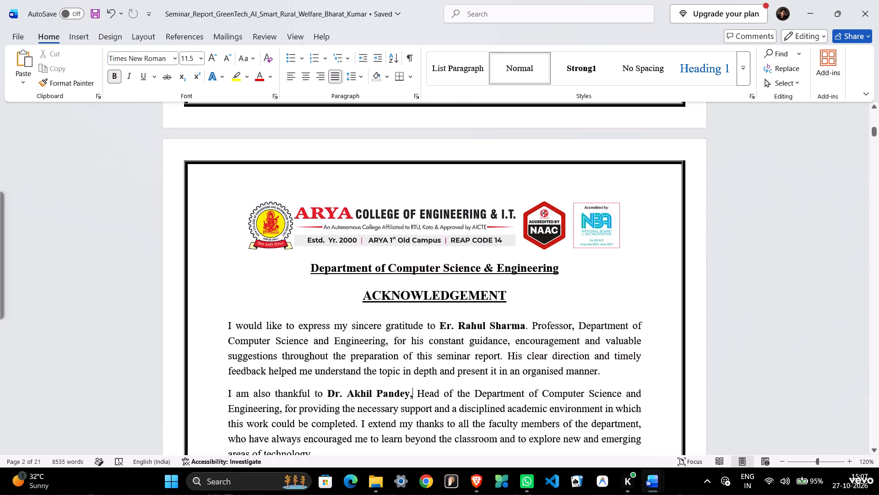
scroll(449, 363, "down", 12)
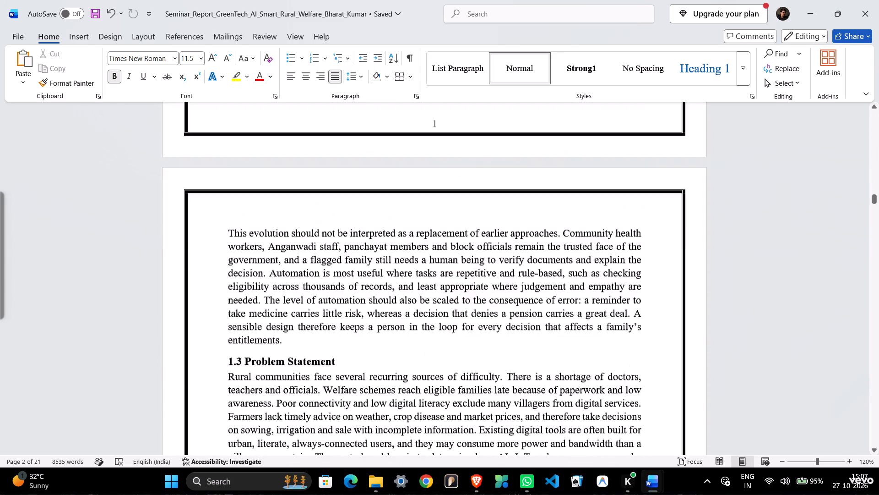
scroll(449, 363, "down", 17)
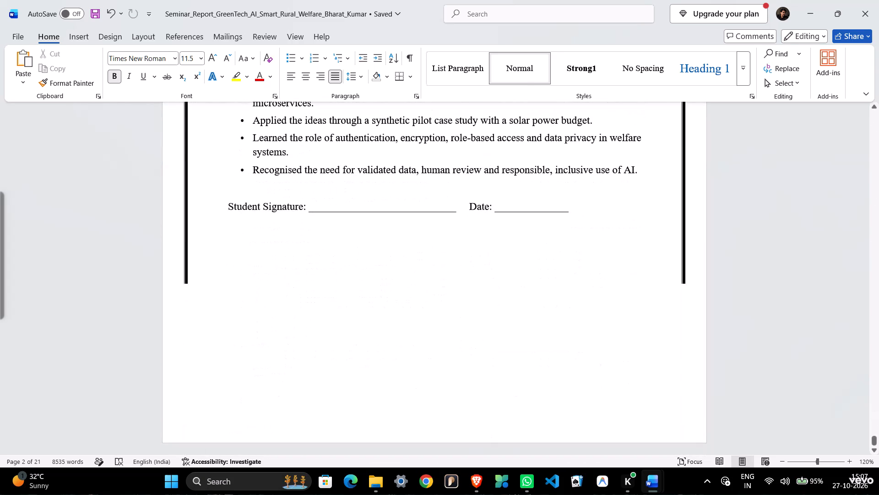
key("ctrl+s")
key("ctrl+s")
key("ctrl+s")
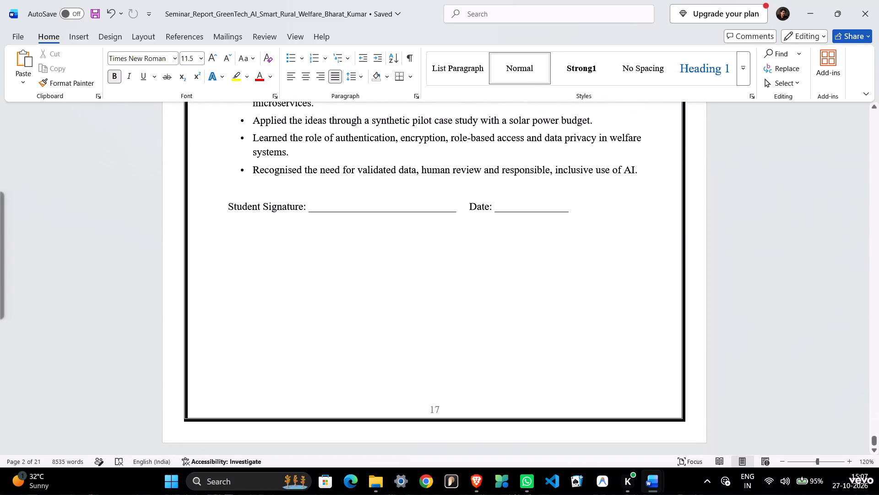
Save a PDF copy of the report in the Downloads folder, appending "_Final" to the existing file name.
left_click(28, 36)
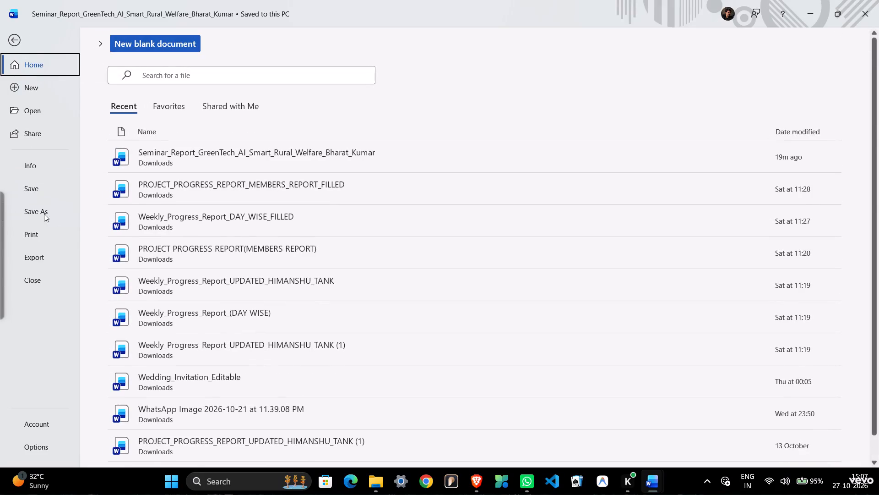
left_click(43, 209)
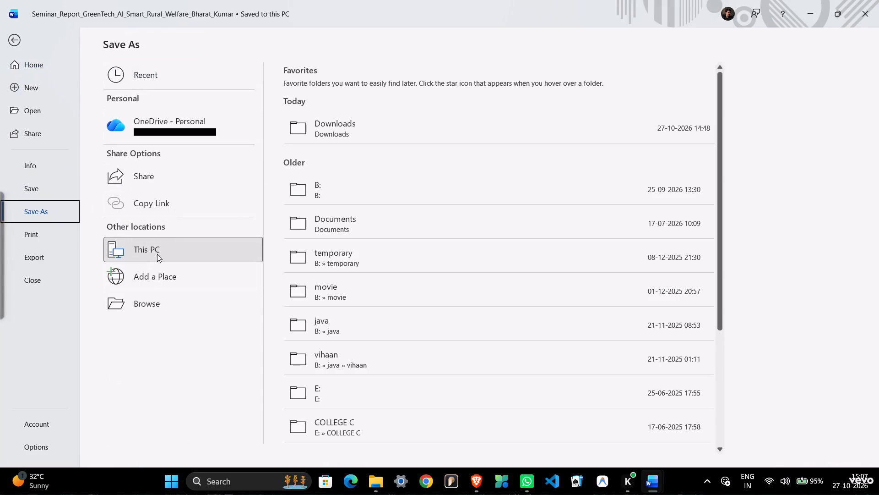
double_click(158, 253)
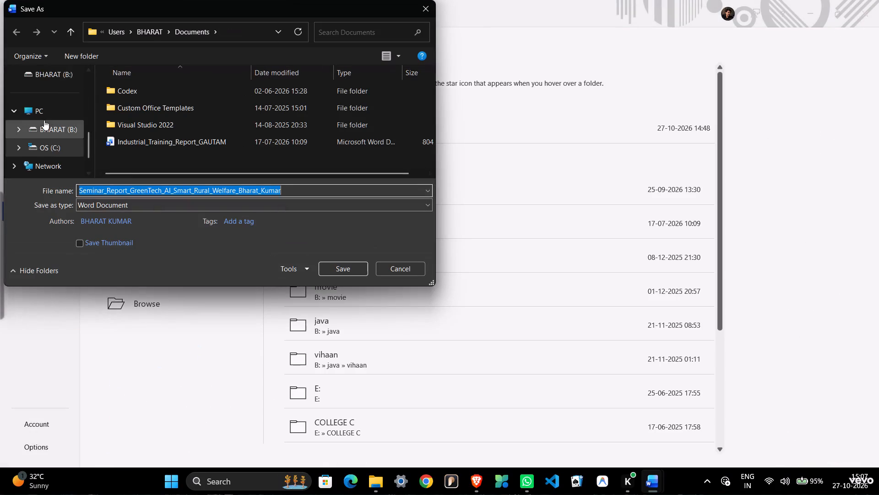
scroll(49, 116, "up", 7)
left_click(49, 126)
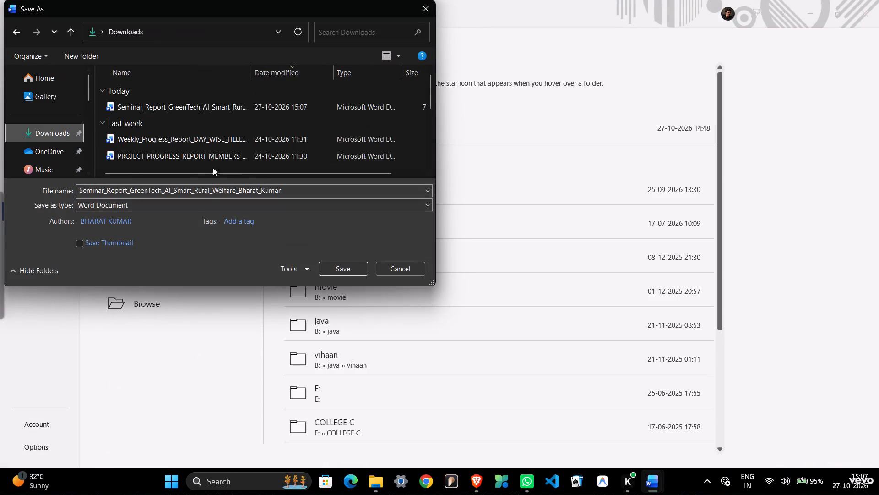
left_click(289, 190)
key("Right")
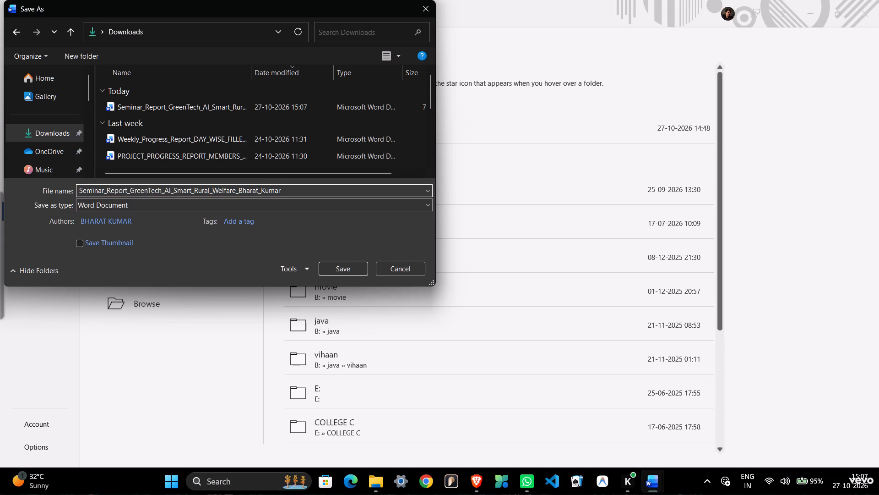
key("shift+underscore")
type("Fina;")
left_click(280, 203)
left_click(189, 269)
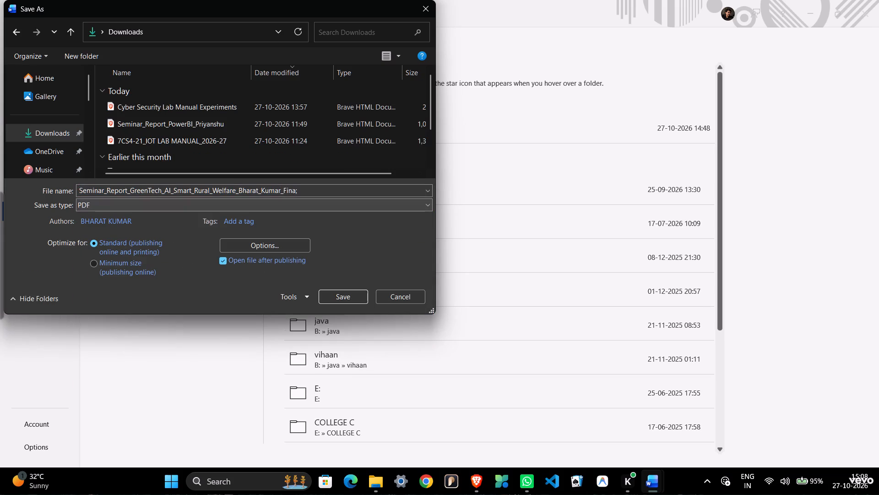
left_click(298, 189)
key("Right")
key("BackSpace")
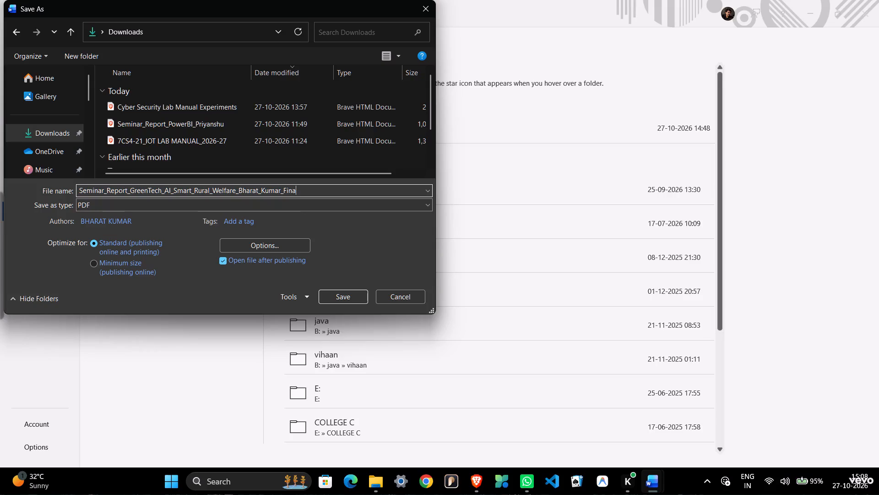
key("l")
key("Return")
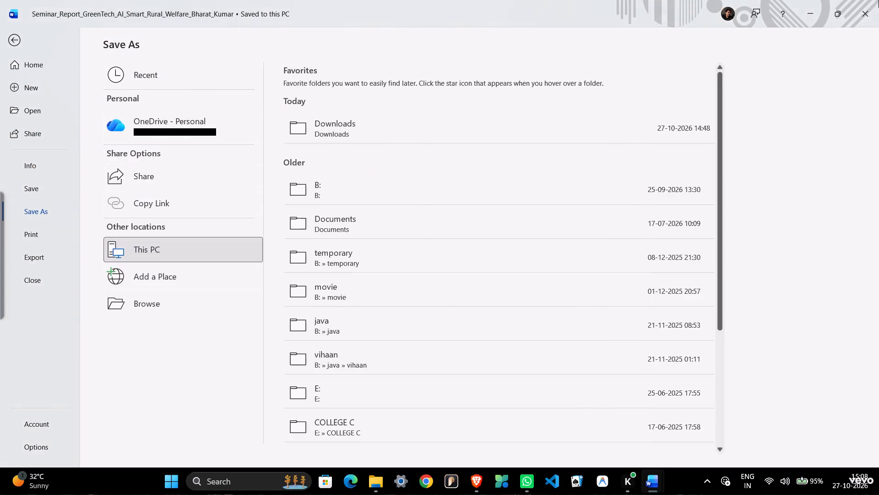
Close the Brave browser window.
left_click(878, 0)
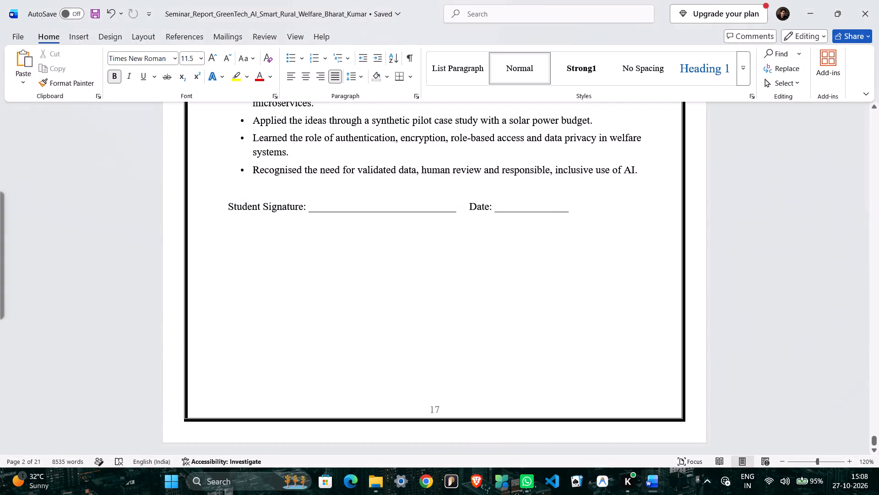
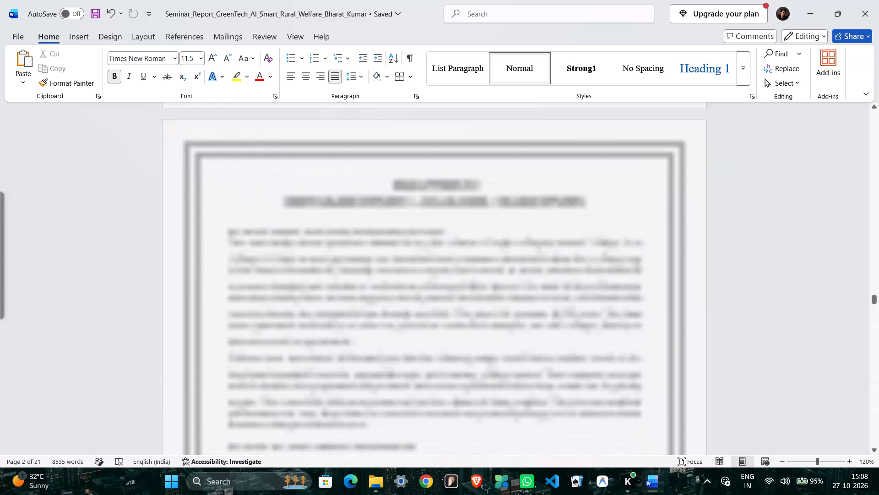
Close the Green Tech seminar report document in Word.
left_click(878, 0)
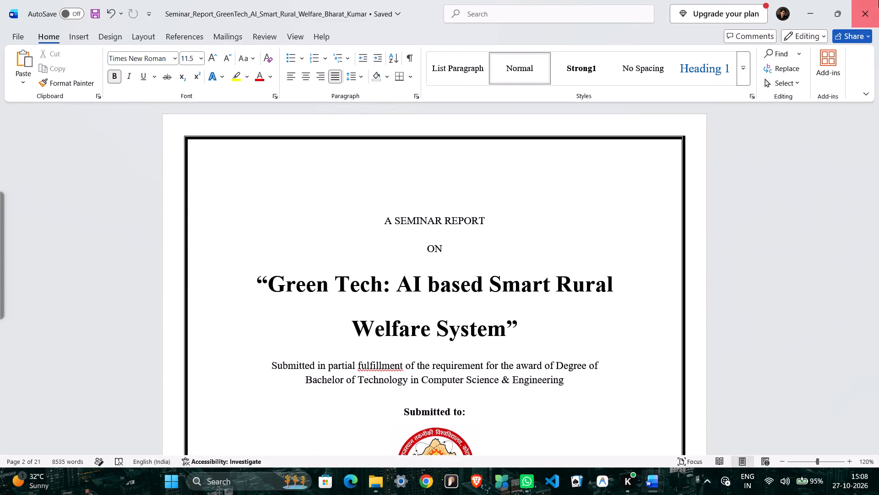
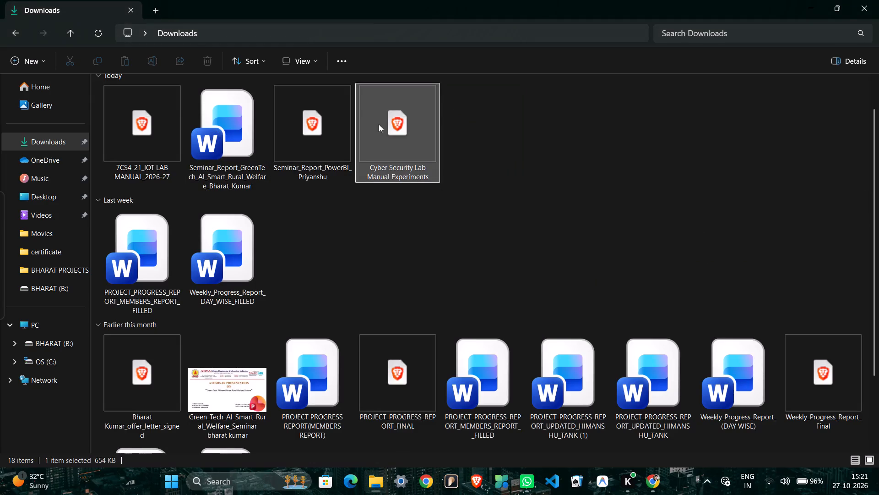
Open the GreenTech AI Smart Rural Welfare seminar report Word document from the Downloads folder.
double_click(222, 111)
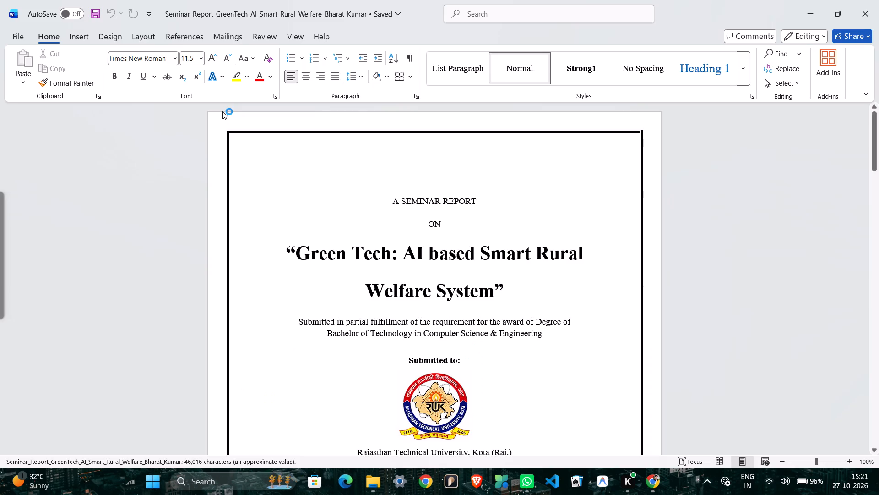
Insert "Associate" before "Professor" under the supervisor's name on the cover page.
scroll(384, 286, "down", 4)
left_click(386, 284)
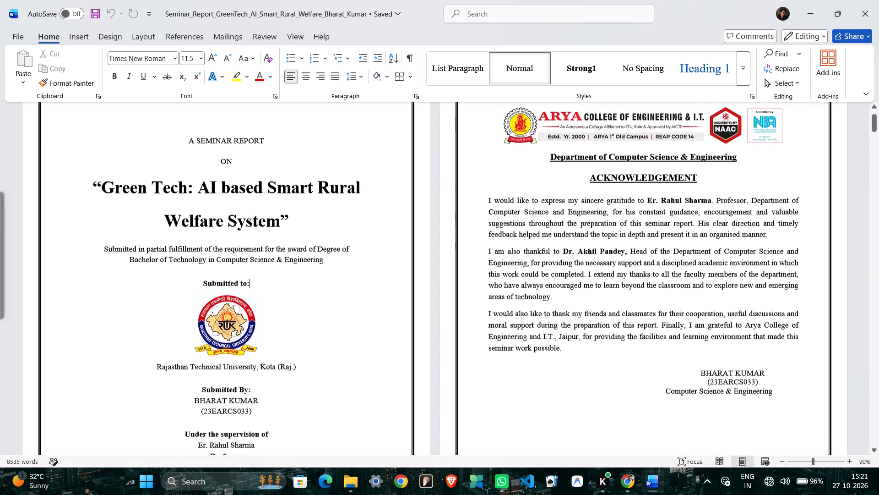
scroll(386, 284, "down", 1)
left_click(203, 324)
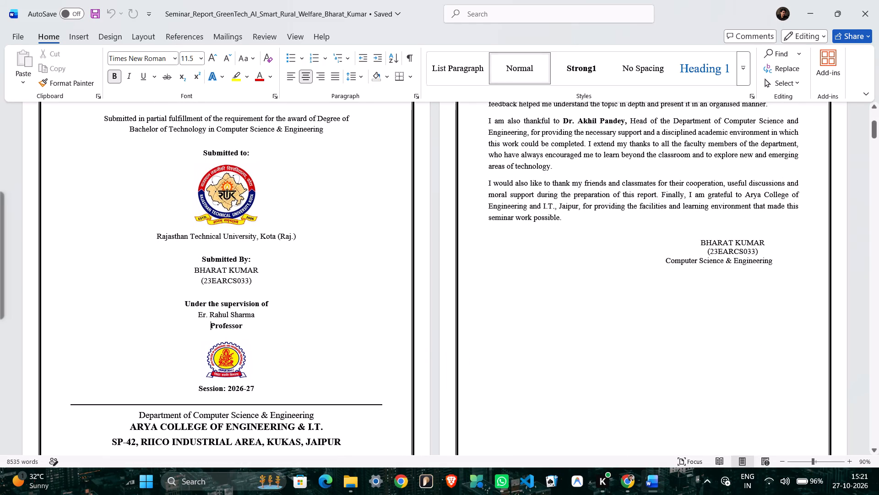
key("shift+a")
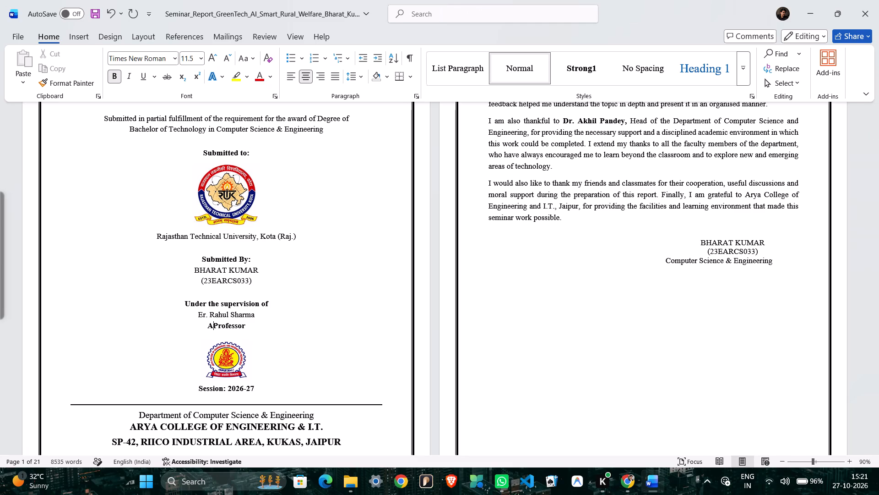
type("ssociate")
key("space")
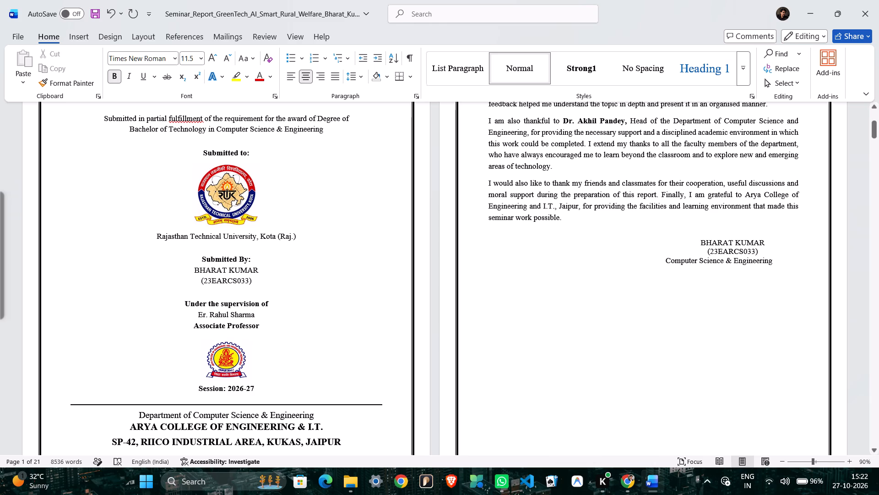
Review the cover page, Acknowledgement, List of Contents, Abstract and opening of Chapter I for remaining corrections.
scroll(274, 319, "down", 1)
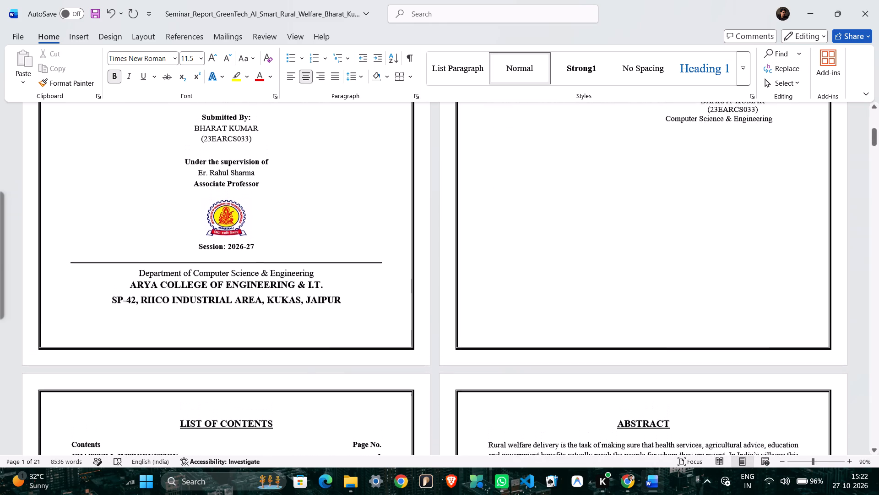
scroll(274, 319, "down", 3)
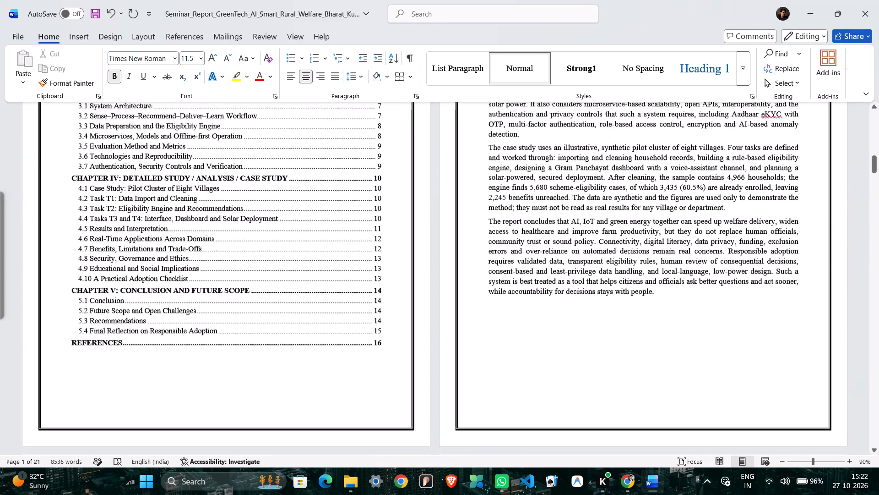
scroll(274, 319, "down", 2)
scroll(274, 319, "up", 1)
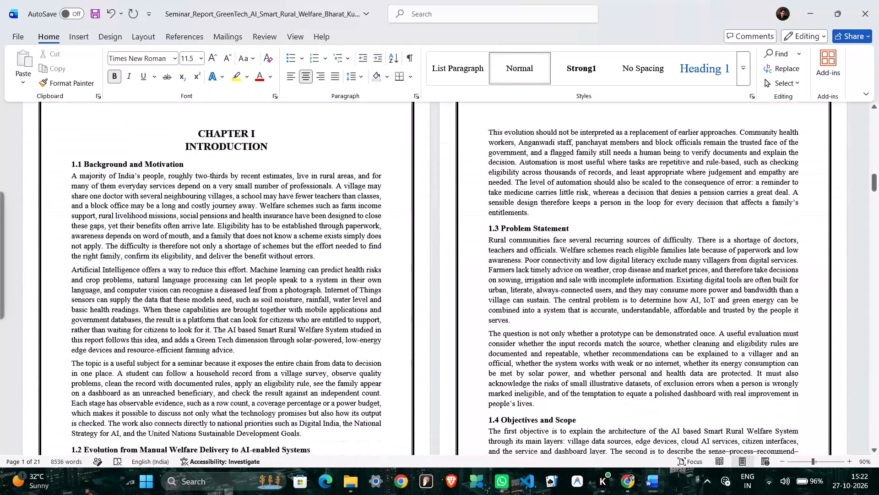
scroll(274, 319, "up", 3)
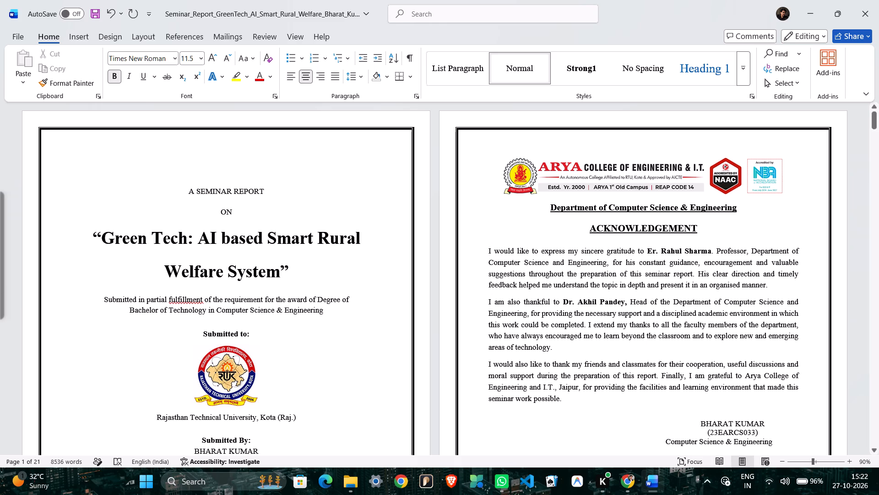
scroll(239, 324, "down", 3)
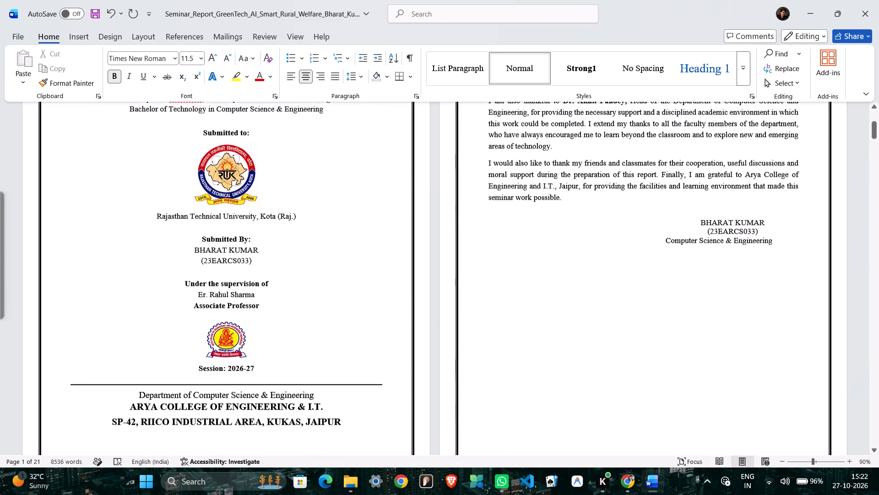
scroll(239, 324, "down", 3)
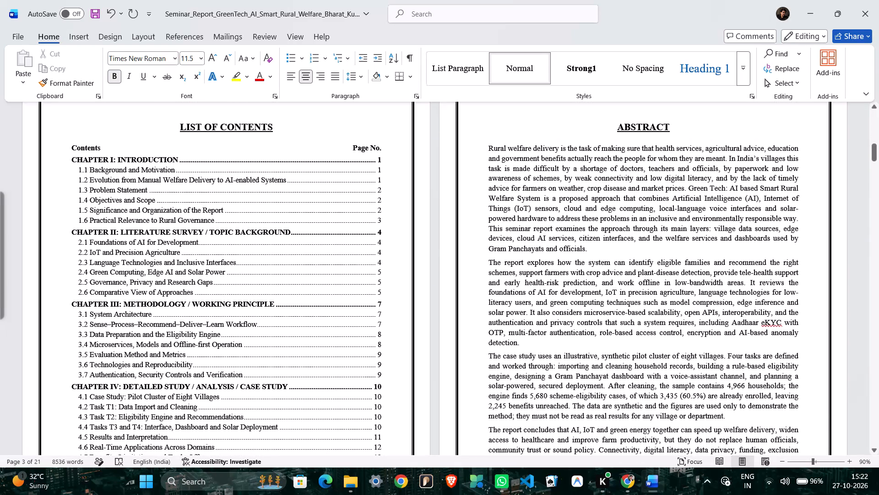
scroll(239, 324, "down", 1)
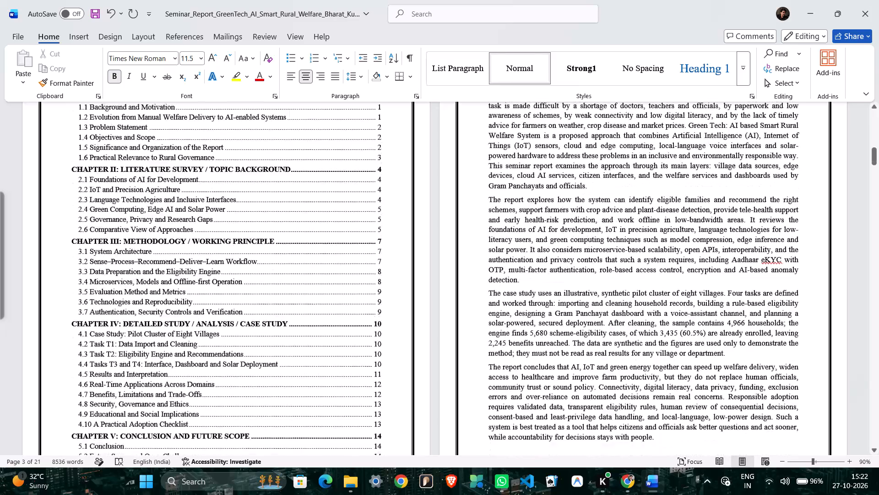
scroll(239, 324, "down", 1)
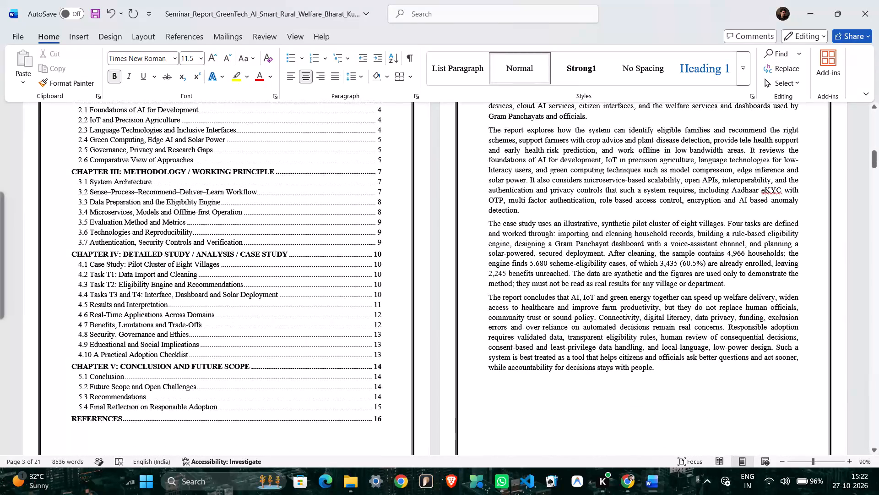
scroll(239, 324, "down", 3)
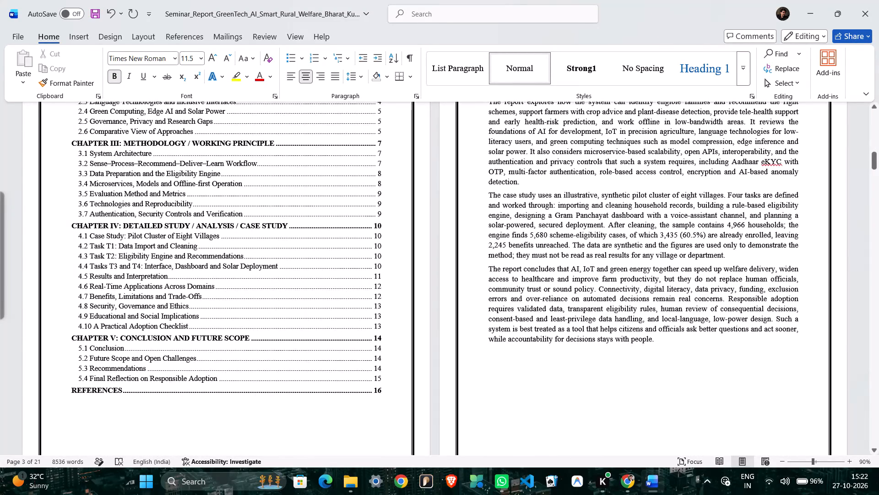
scroll(239, 324, "up", 4)
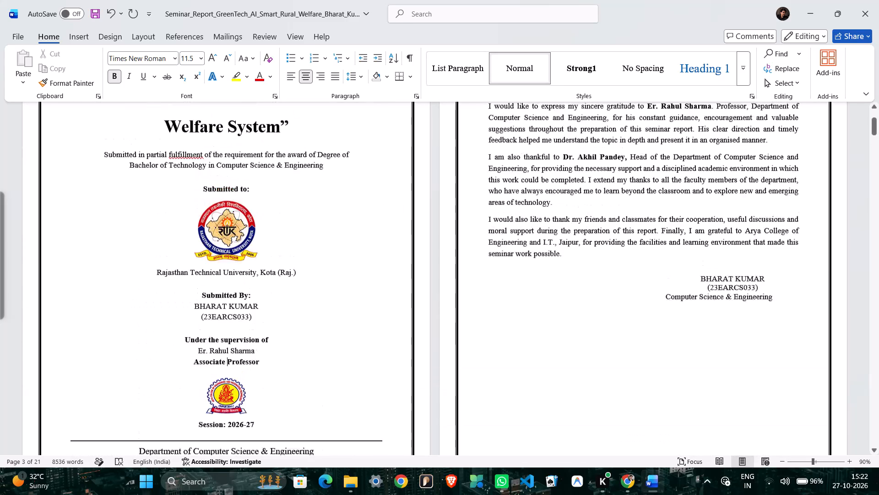